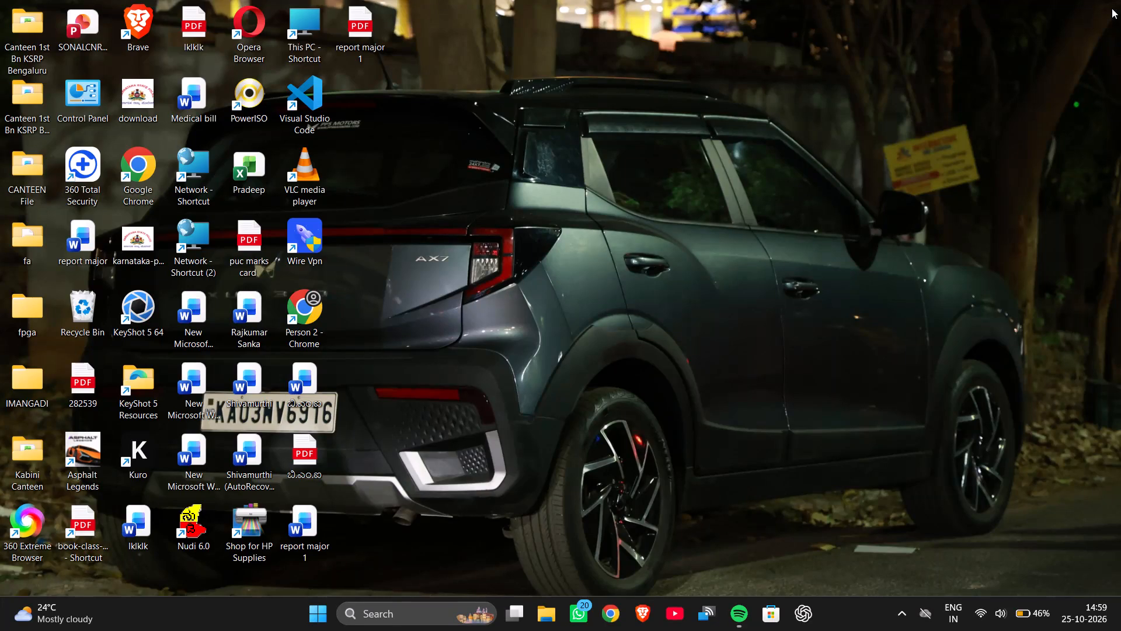
Open the Shivamurthi document from the desktop in Word and maximize its window.
double_click(242, 382)
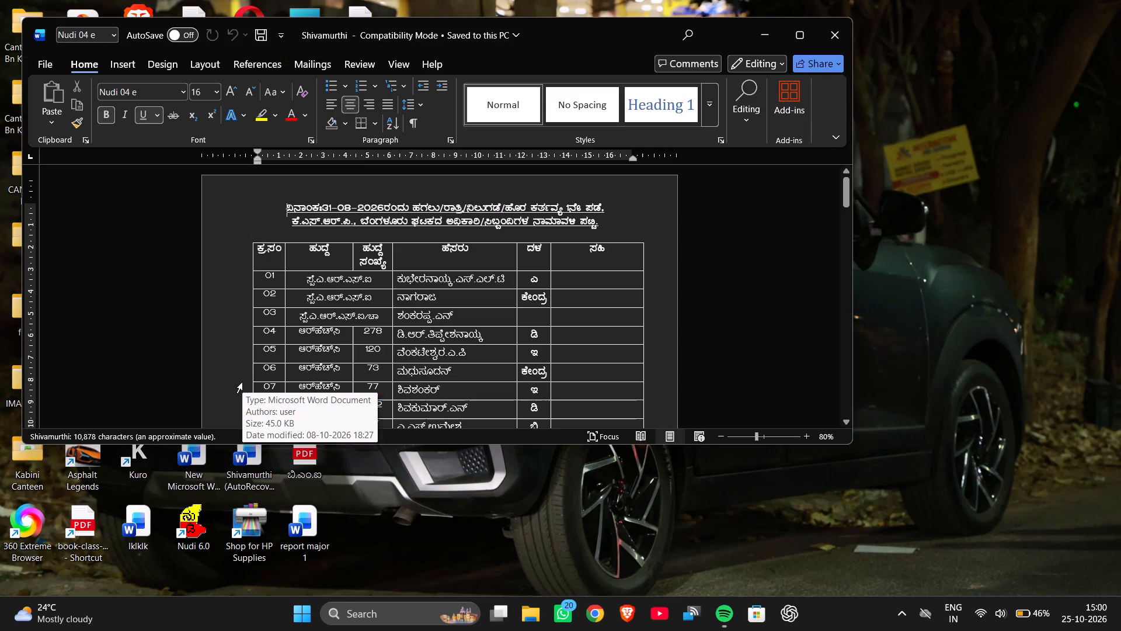
left_click(802, 32)
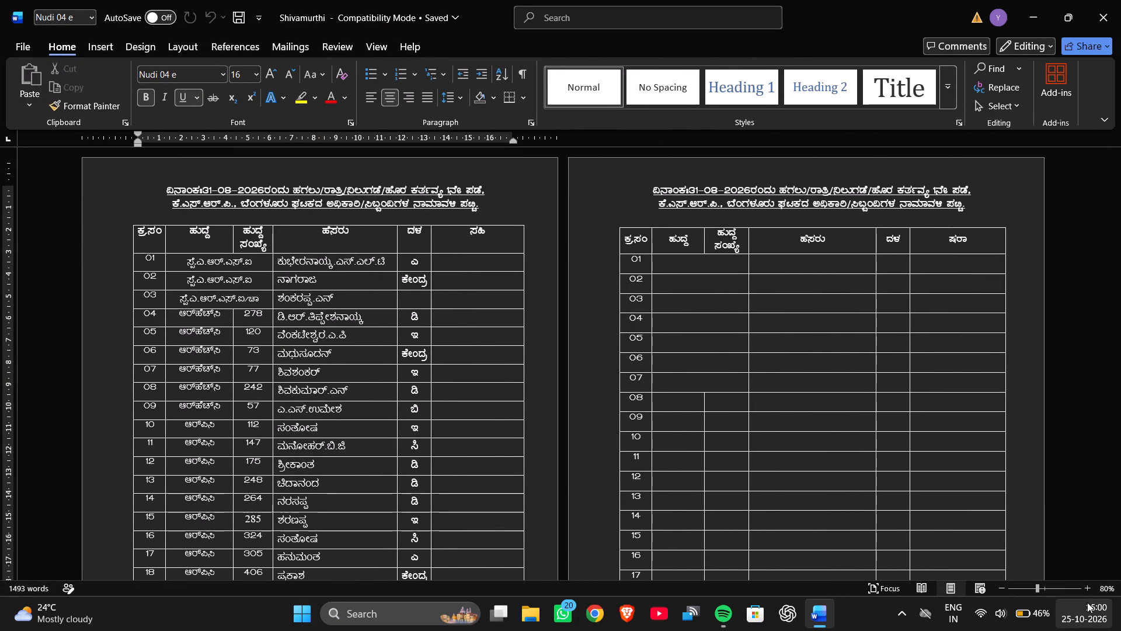
Set the document's zoom level to 100%.
left_click(1083, 587)
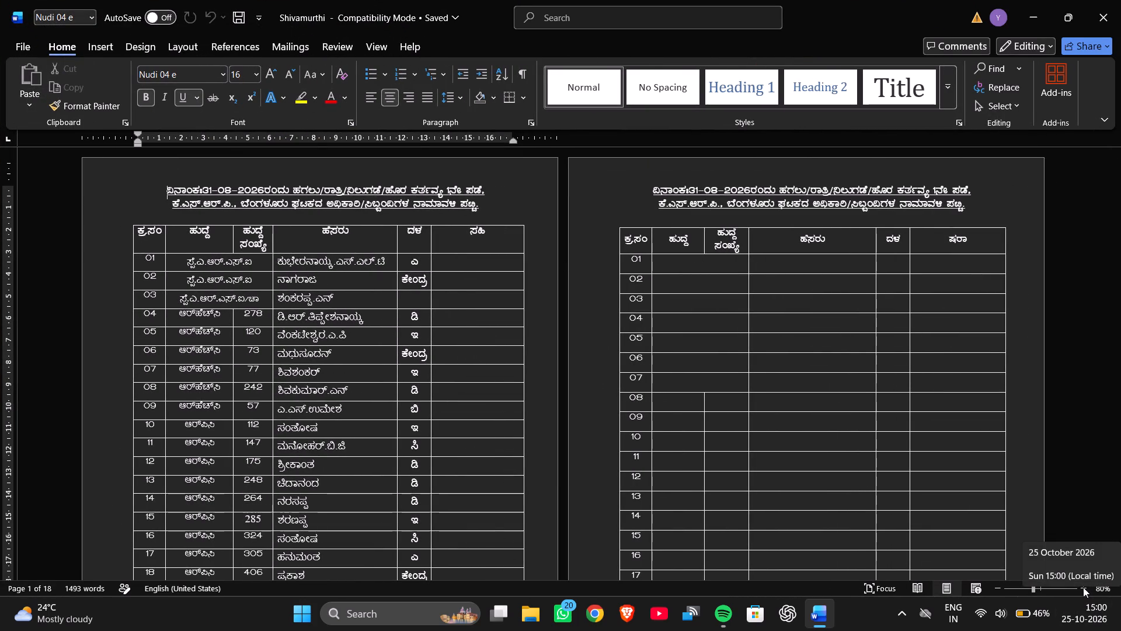
triple_click(1083, 587)
triple_click(1083, 587)
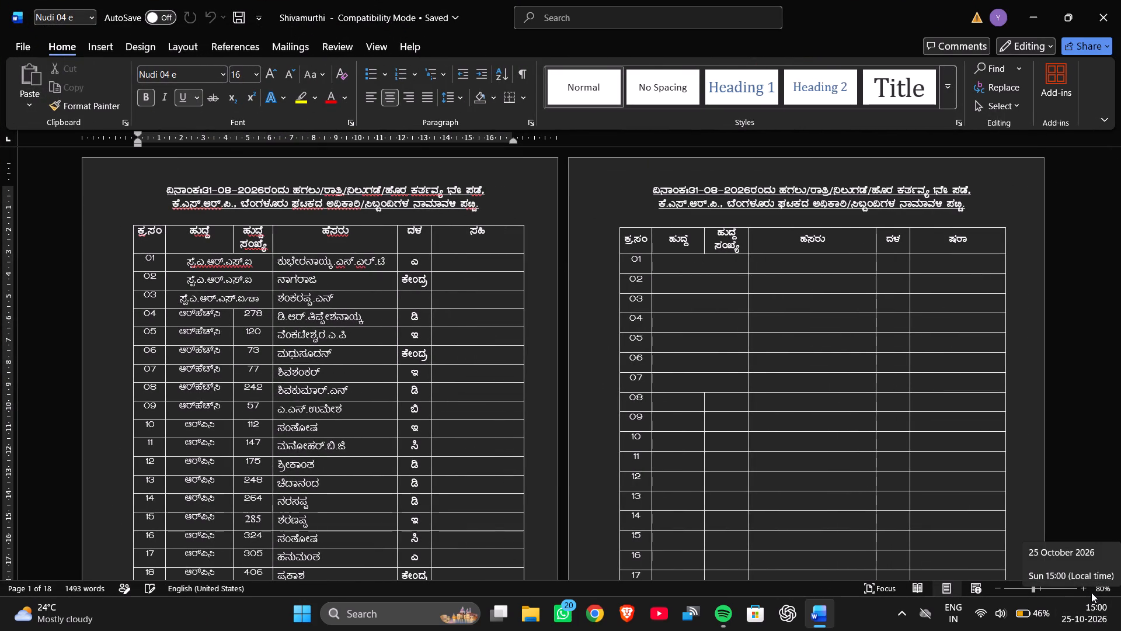
triple_click(1084, 588)
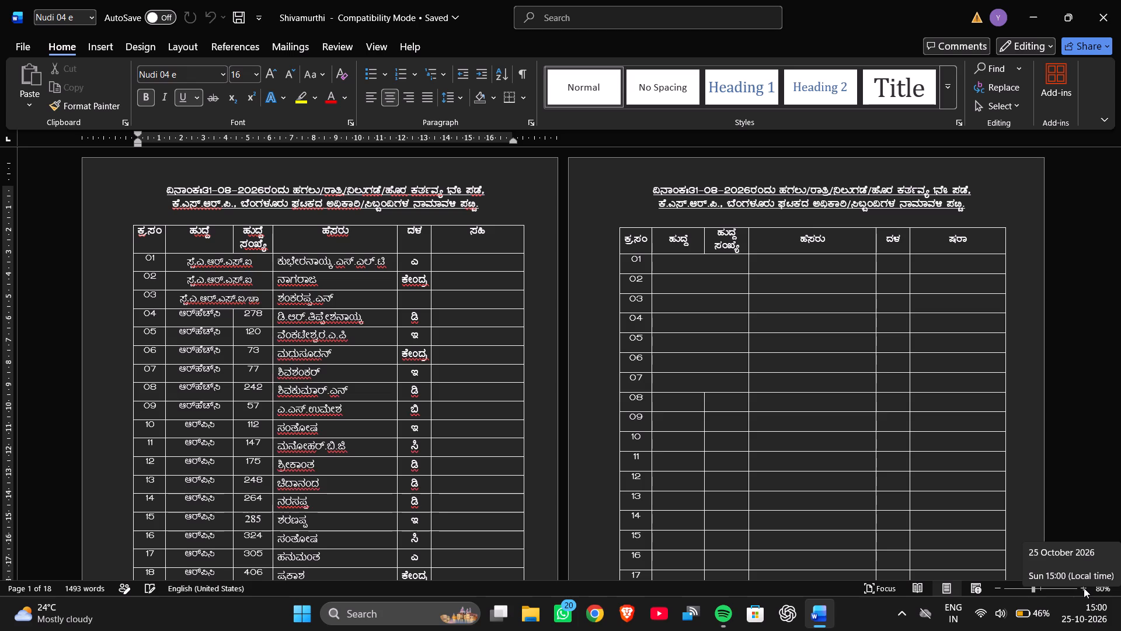
triple_click(1084, 588)
left_click(1084, 588)
left_click_drag(1084, 588, 1039, 589)
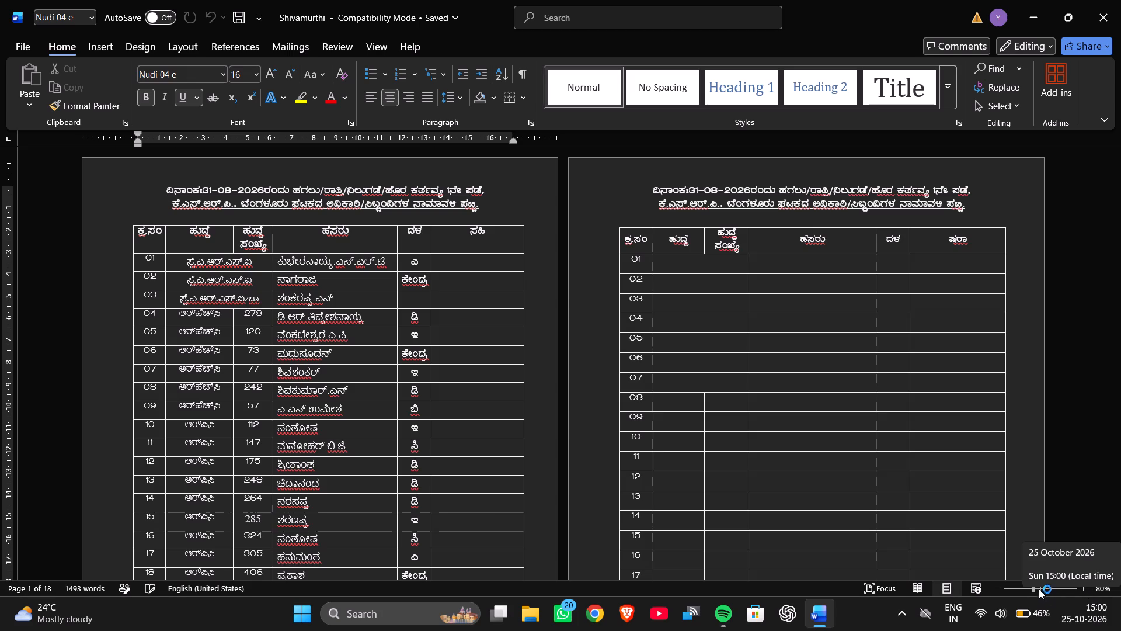
left_click_drag(1039, 589, 1039, 588)
triple_click(1039, 588)
left_click(1039, 588)
left_click_drag(1039, 588, 1062, 540)
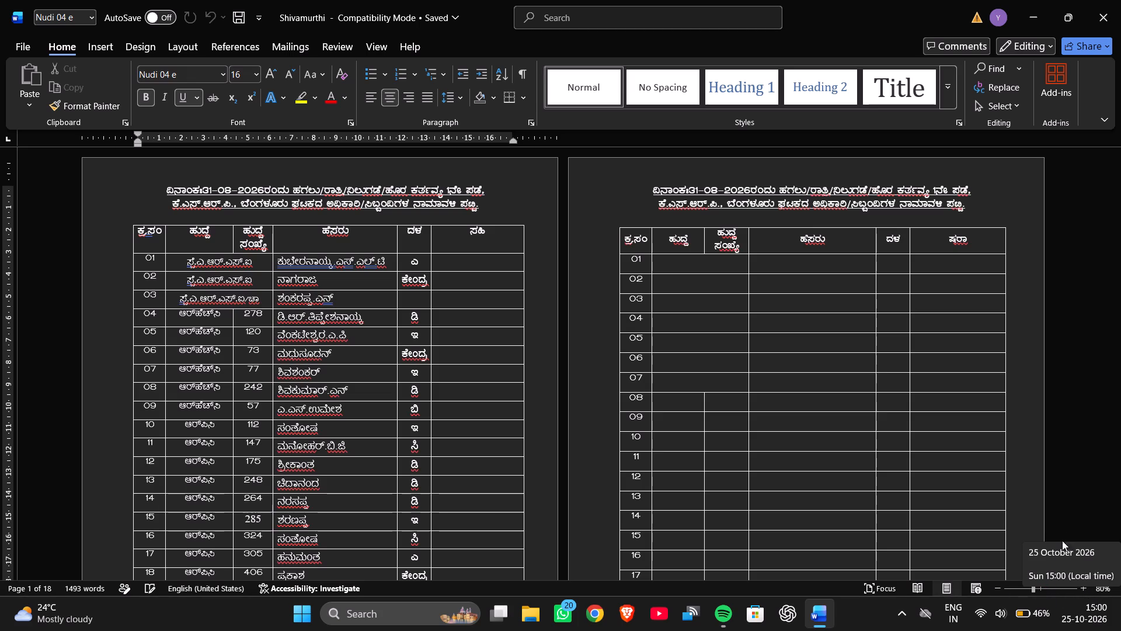
left_click_drag(1062, 540, 1033, 590)
double_click(1033, 590)
left_click_drag(1033, 590, 1027, 598)
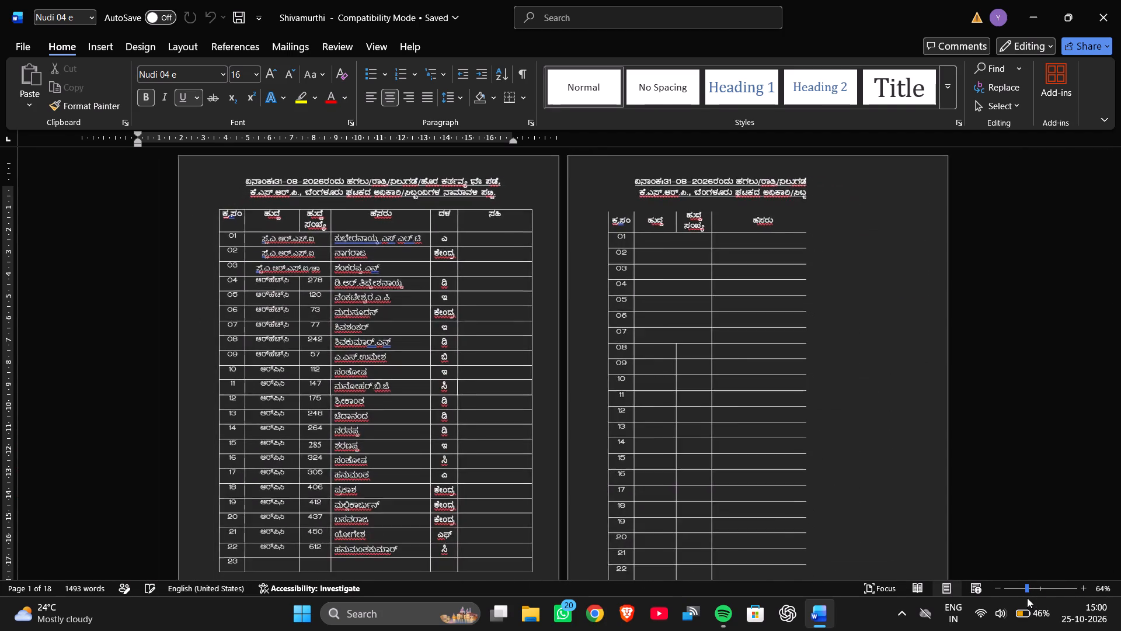
left_click_drag(1027, 598, 1036, 593)
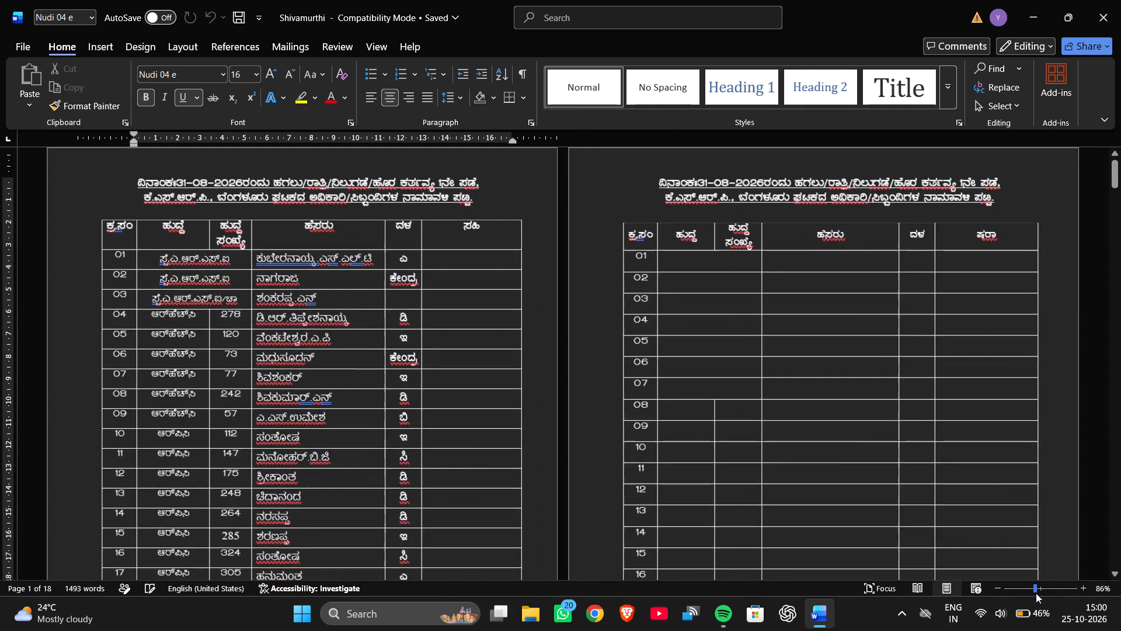
left_click_drag(1036, 593, 1043, 591)
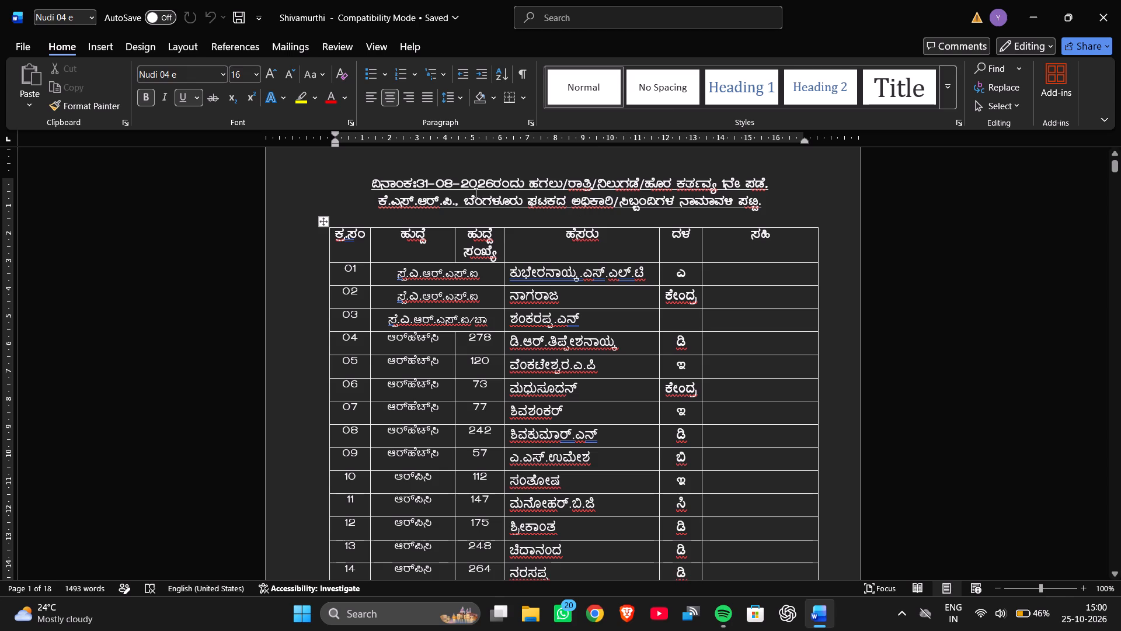
Minimize Word, launch Nudi 6.0 from the desktop and minimize its editor window.
left_click(1029, 16)
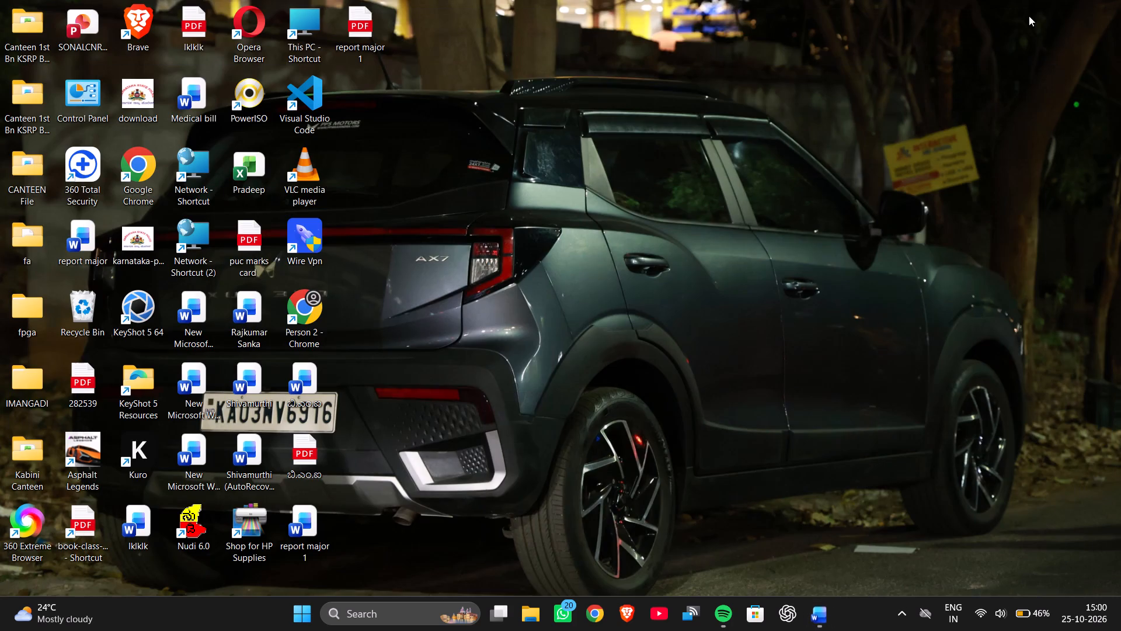
double_click(186, 522)
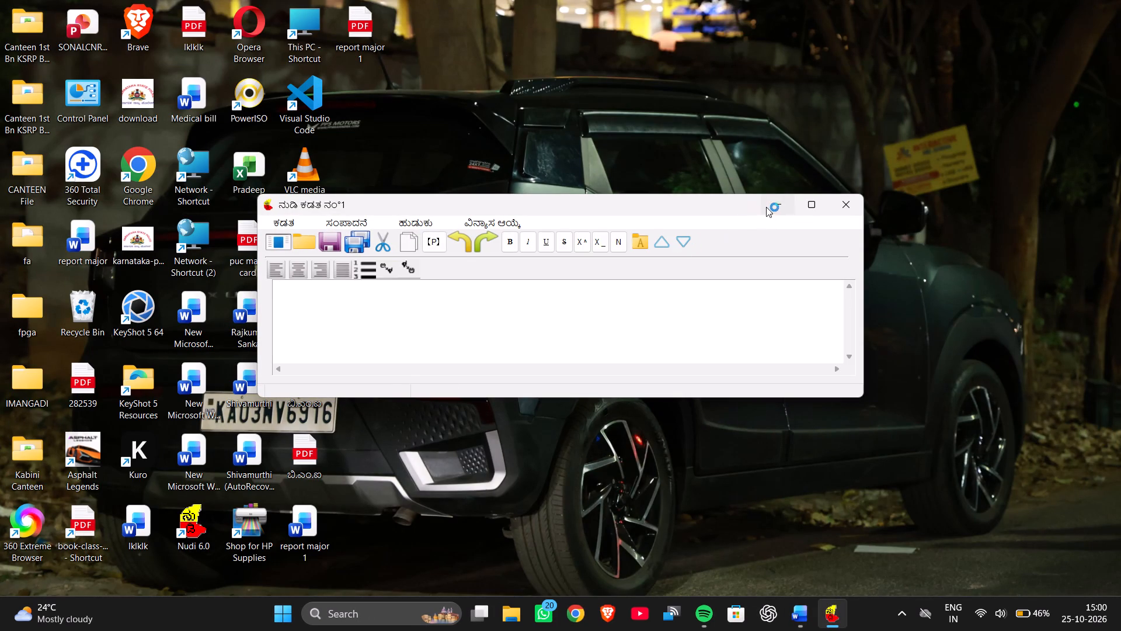
left_click(779, 204)
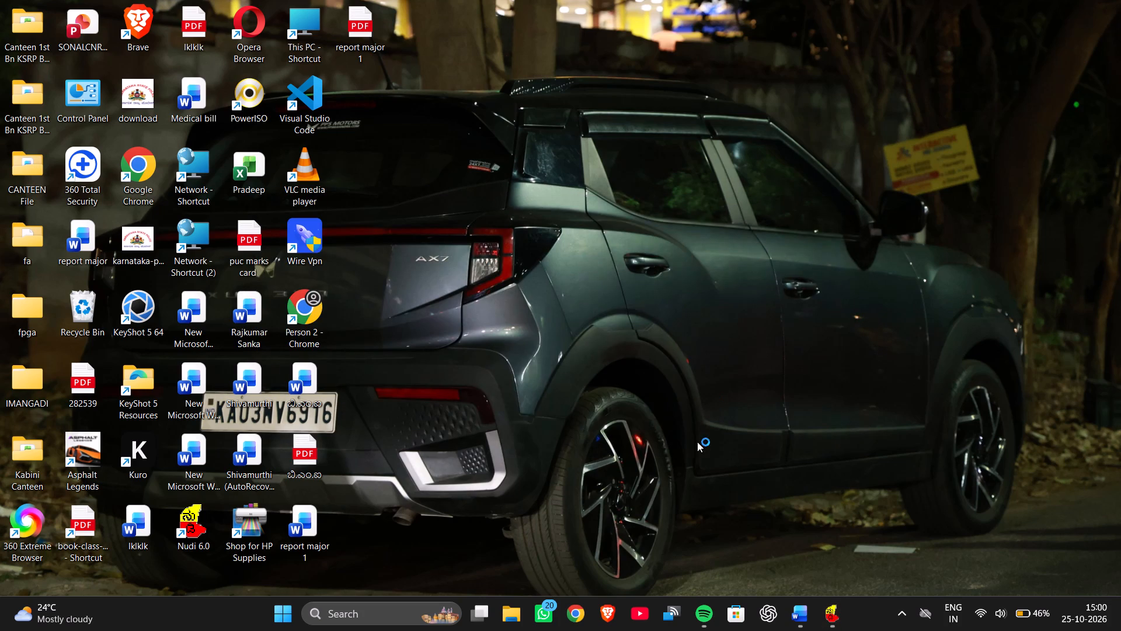
Switch back to the Shivamurthi document in Word and delete "31-0" from the date in the first page's heading.
left_click(801, 616)
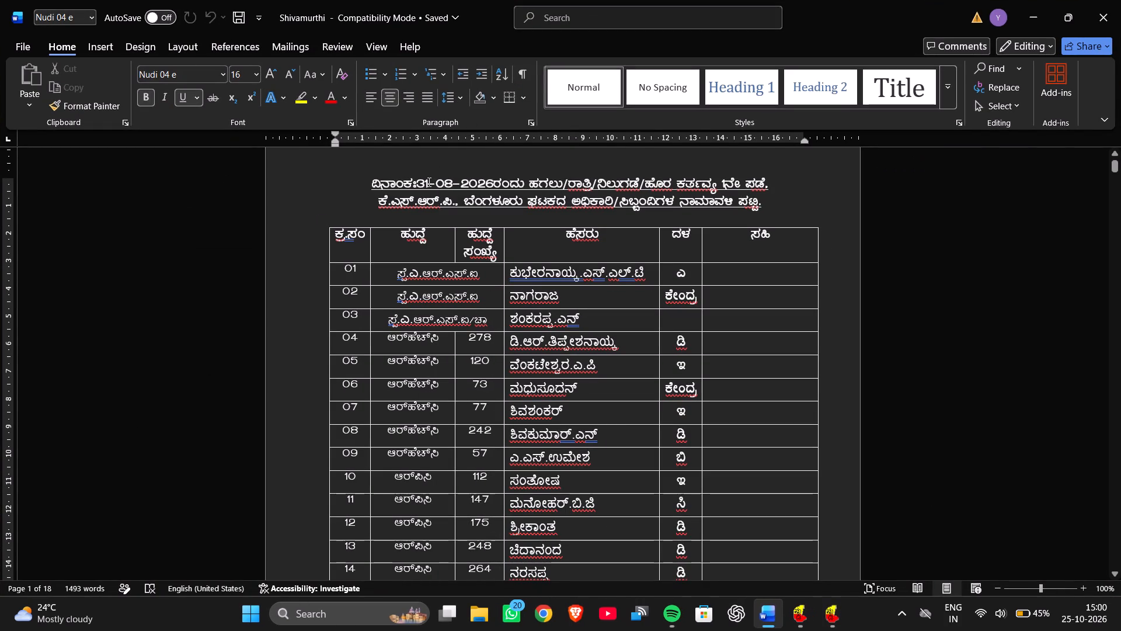
key("Delete")
key("Delete")
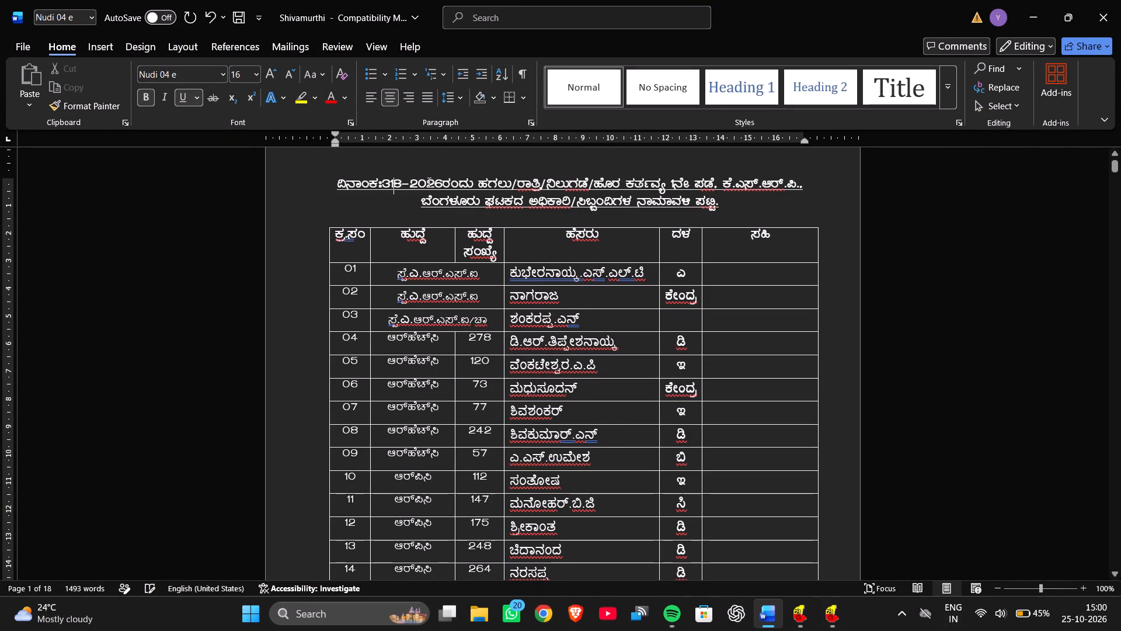
key("BackSpace")
key("BackSpace")
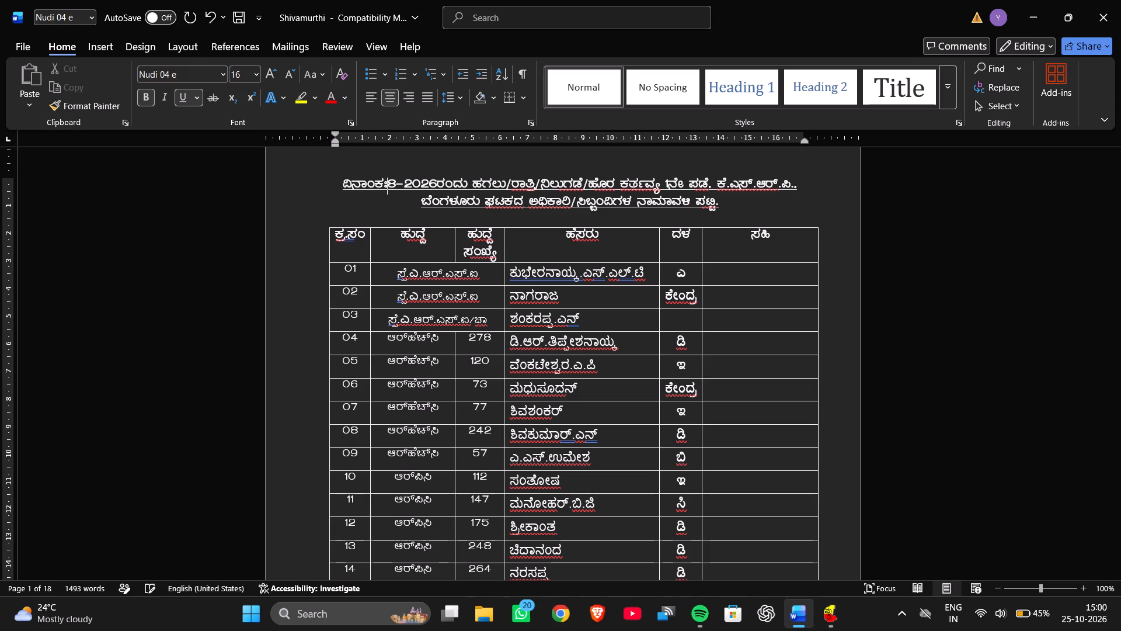
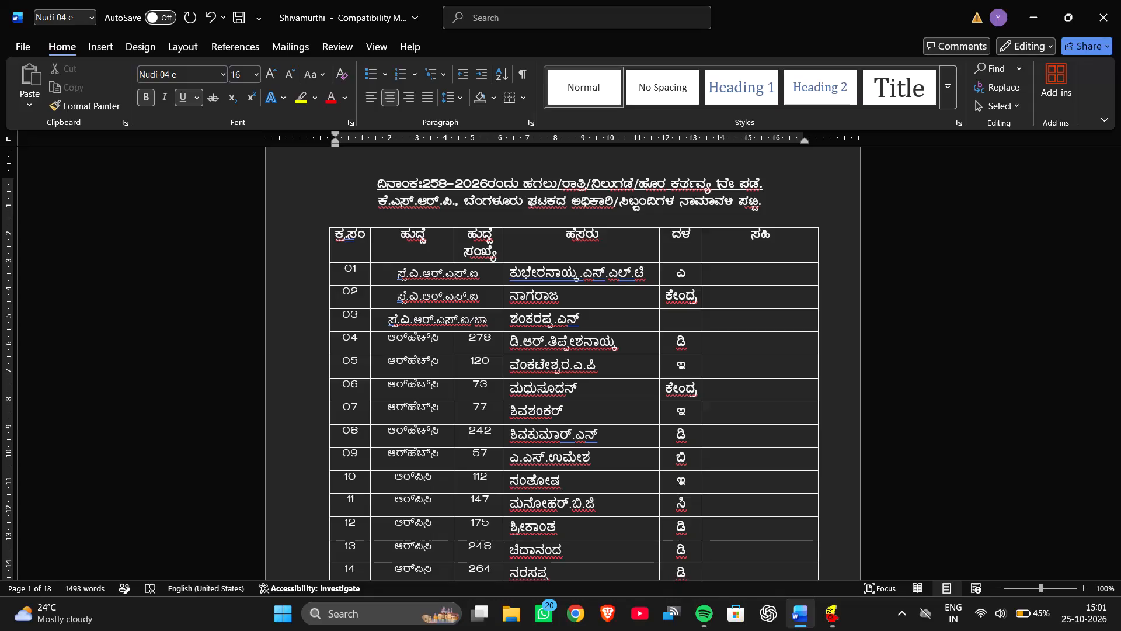
Insert "-10" after the day and remove the leftover 8 so the first page's heading date reads 25-10-2026.
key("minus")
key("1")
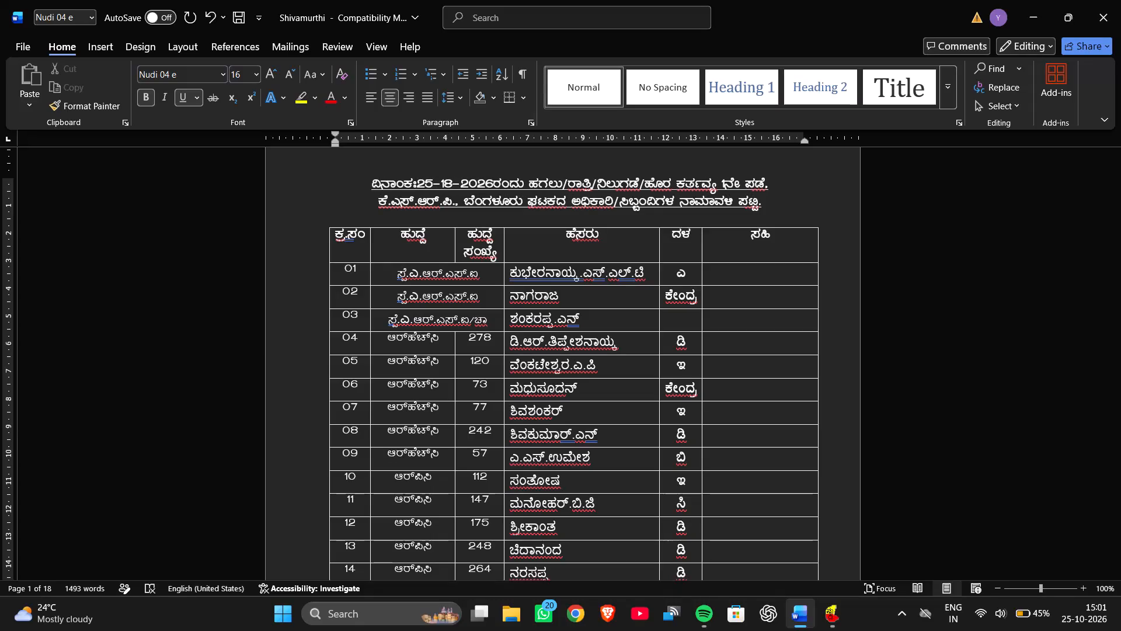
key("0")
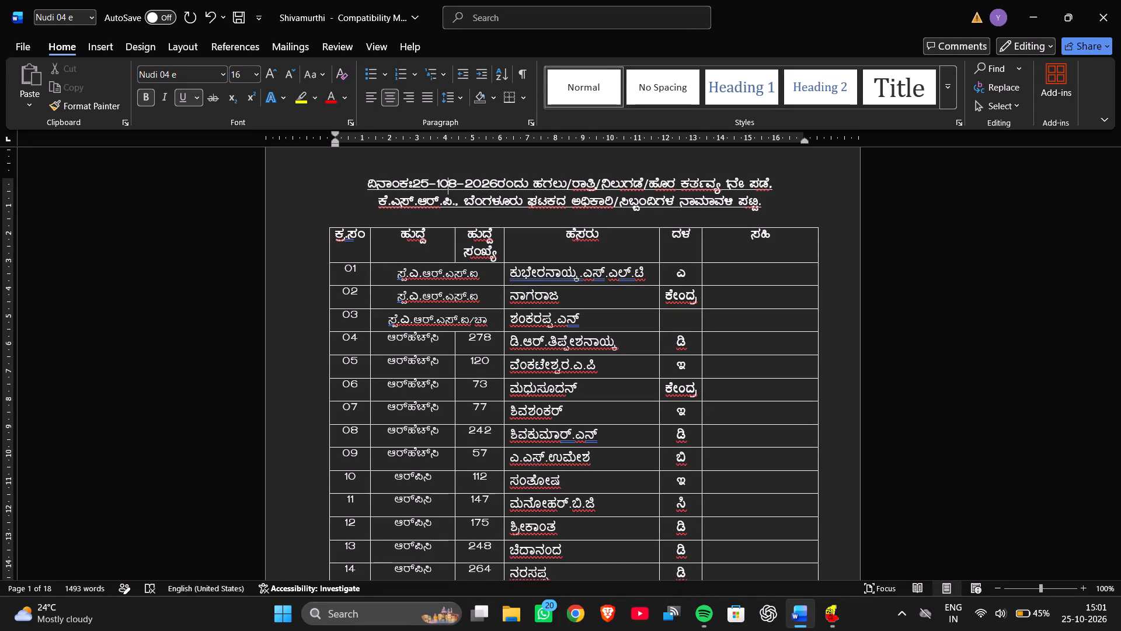
key("Delete")
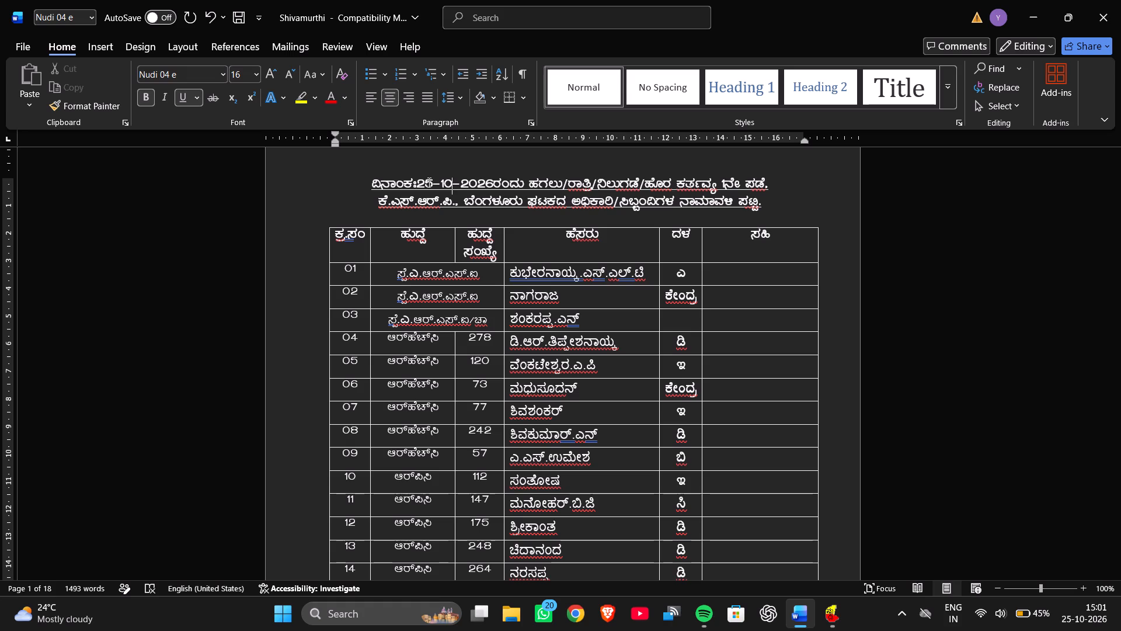
Clear the contents of the ಹೆಸರು (name) and ದಳ (unit) columns for rows 01 to 22 of the roster table.
left_click(506, 279)
key("shift+Right")
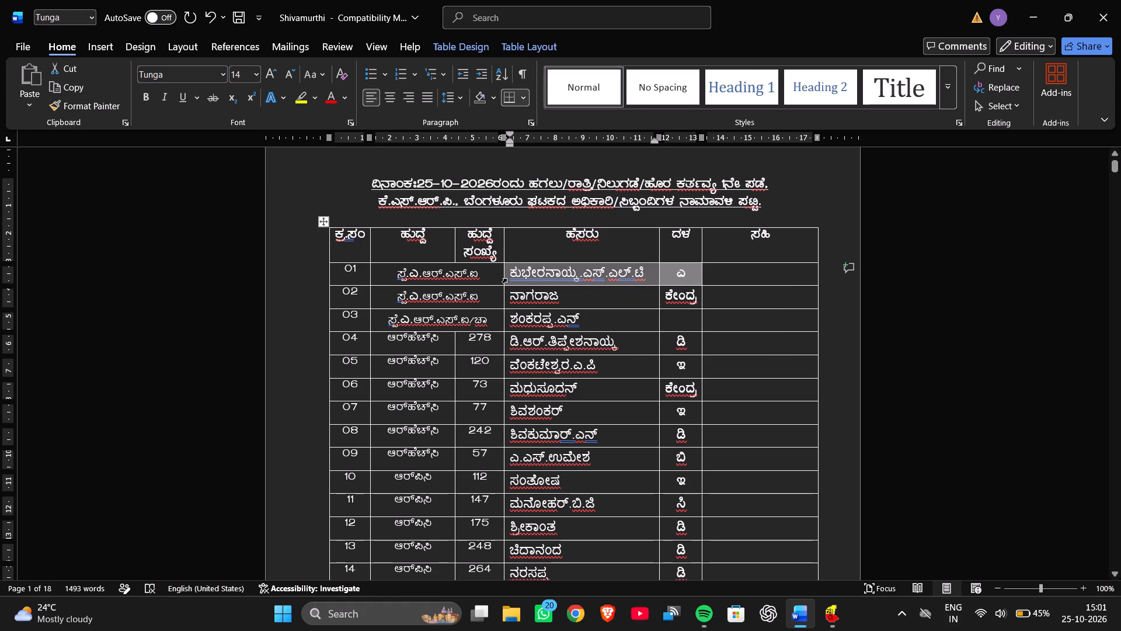
key("shift+Down")
key("shift+Down")
key("shift+Down")
key("shift+Down")
key("shift+Down")
key("shift+Down")
key("shift+Down")
key("shift+Down")
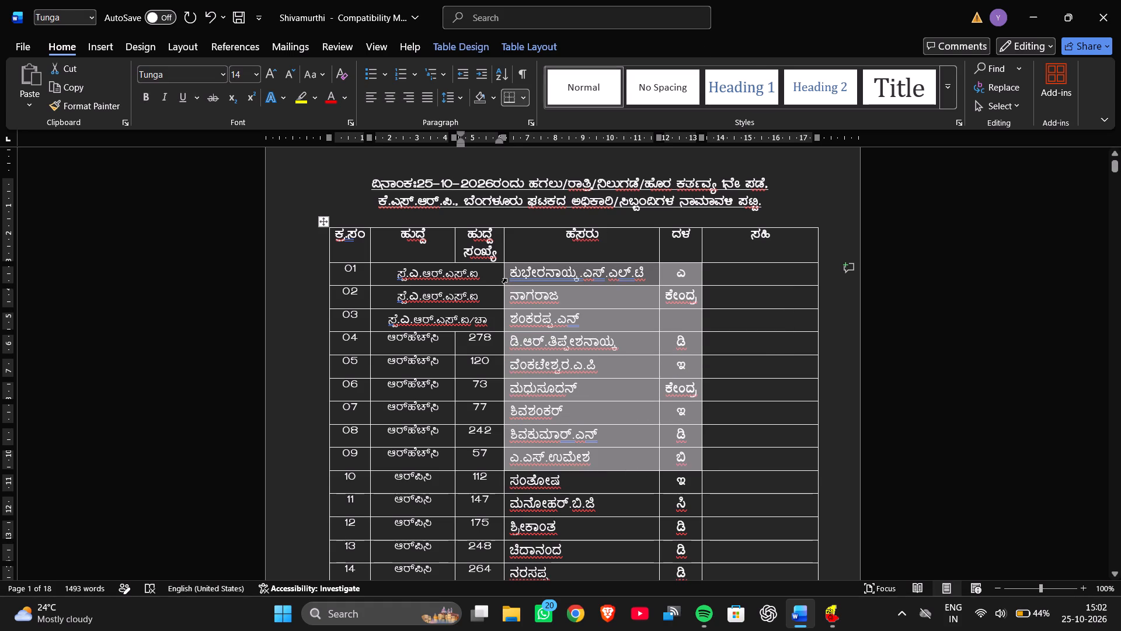
key("shift+Down")
key("shift+Down")
key("shift+Down")
key("shift+Down")
key("shift+Down")
key("shift+Down")
key("shift+Down")
key("shift+Down")
key("shift+Down")
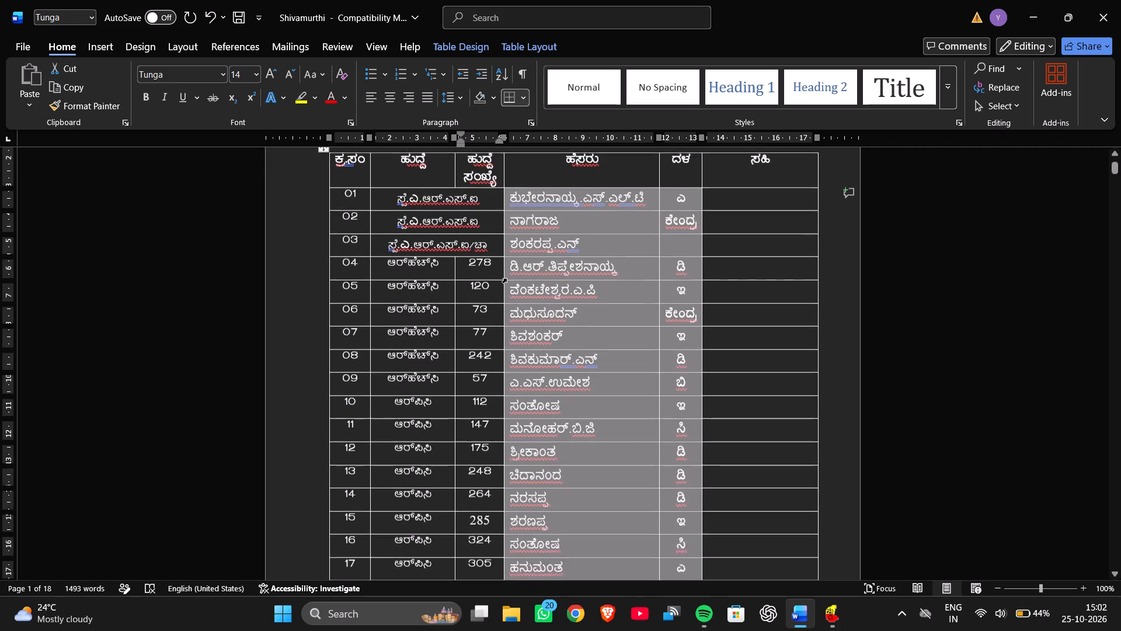
key("shift+Down")
key("shift+Down")
key("shift+Down")
key("shift+Down")
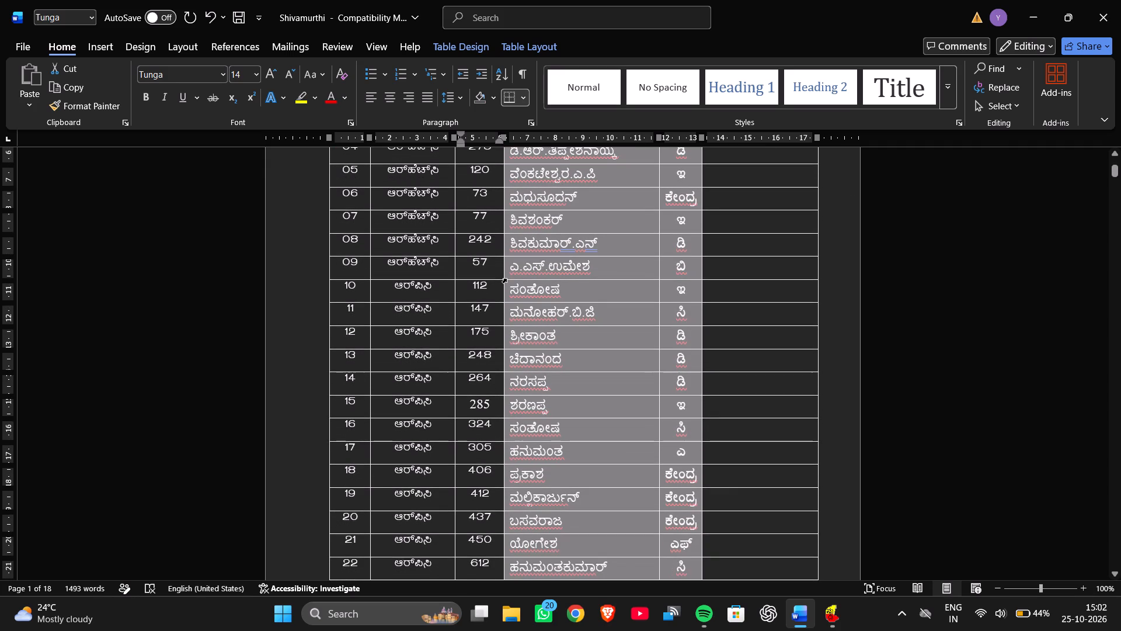
key("Delete")
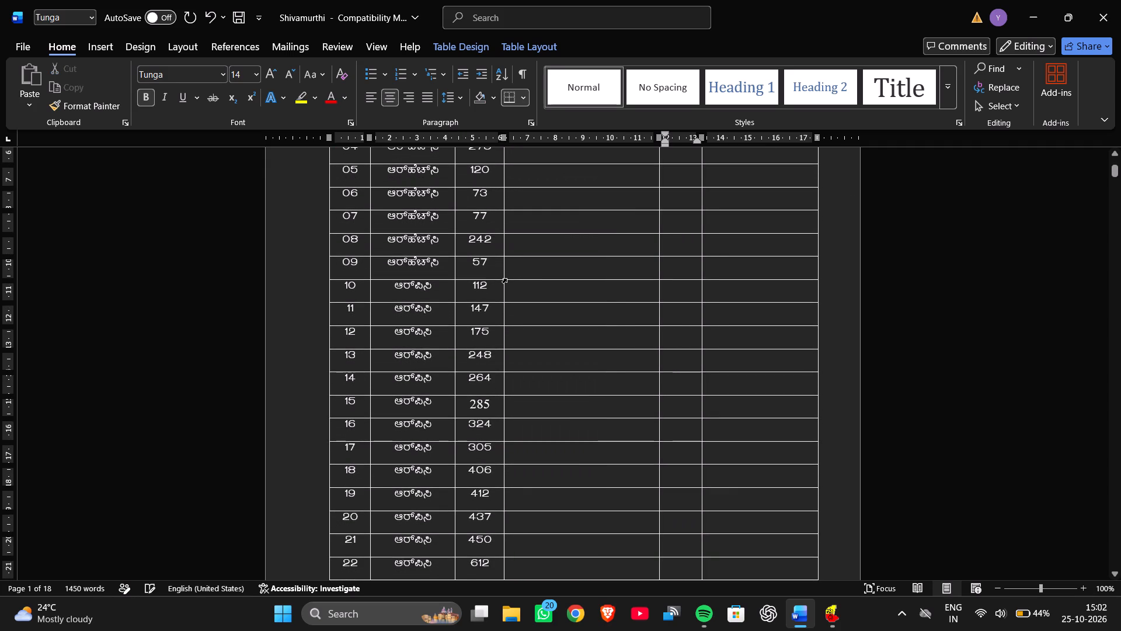
Enter the officer's name in Kannada in the ಹೆಸರು column of row 01.
scroll(506, 279, "up", 4)
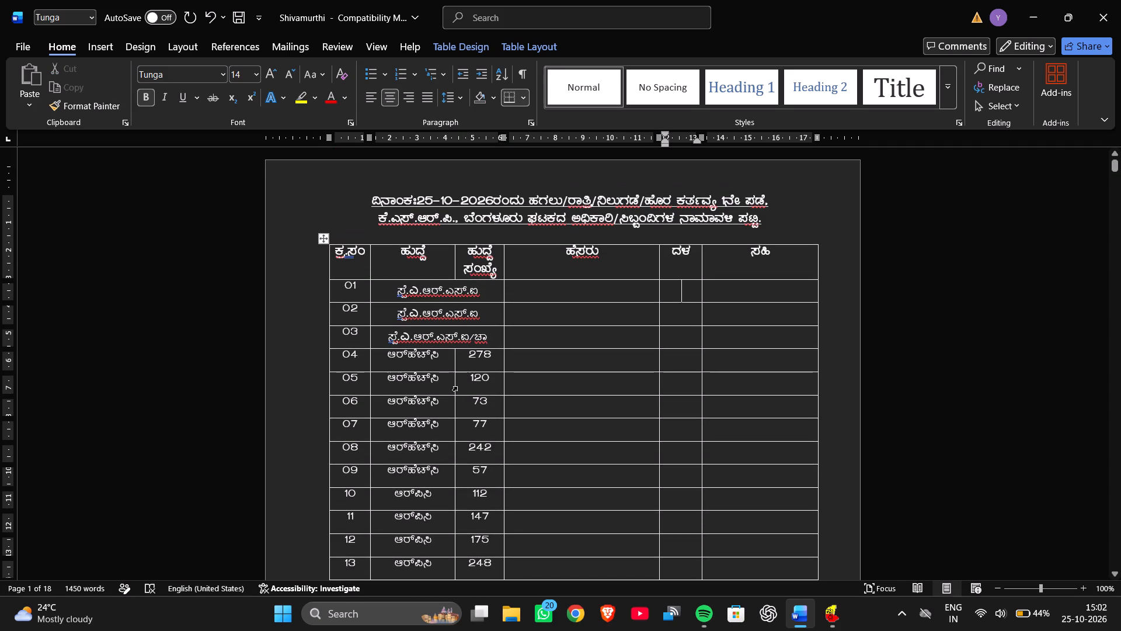
left_click(373, 349)
left_click(373, 349)
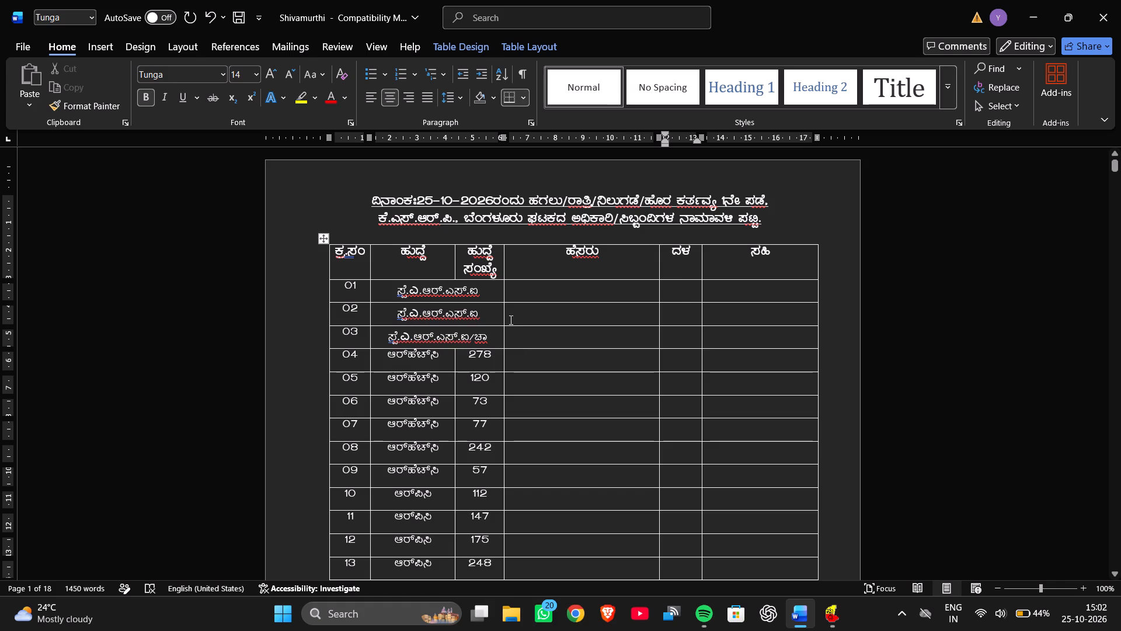
left_click(527, 296)
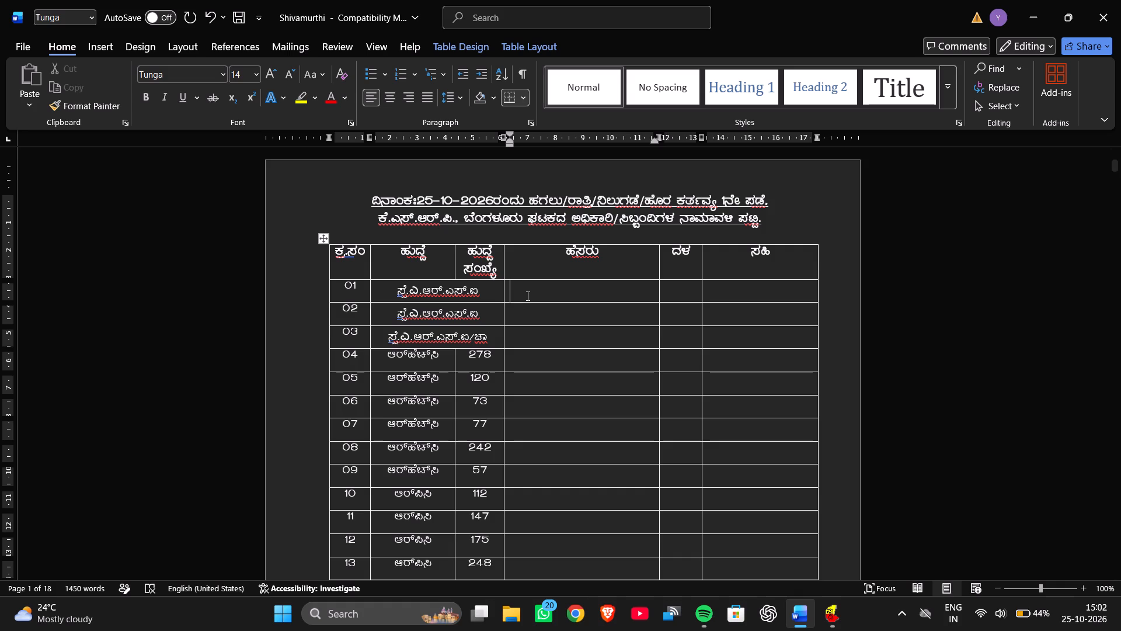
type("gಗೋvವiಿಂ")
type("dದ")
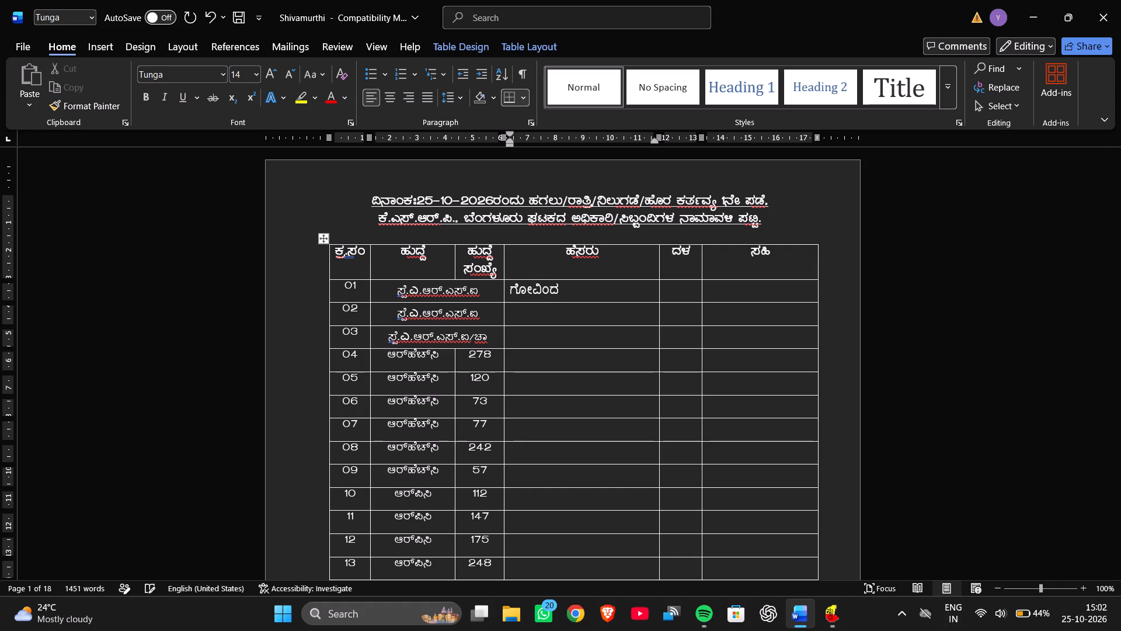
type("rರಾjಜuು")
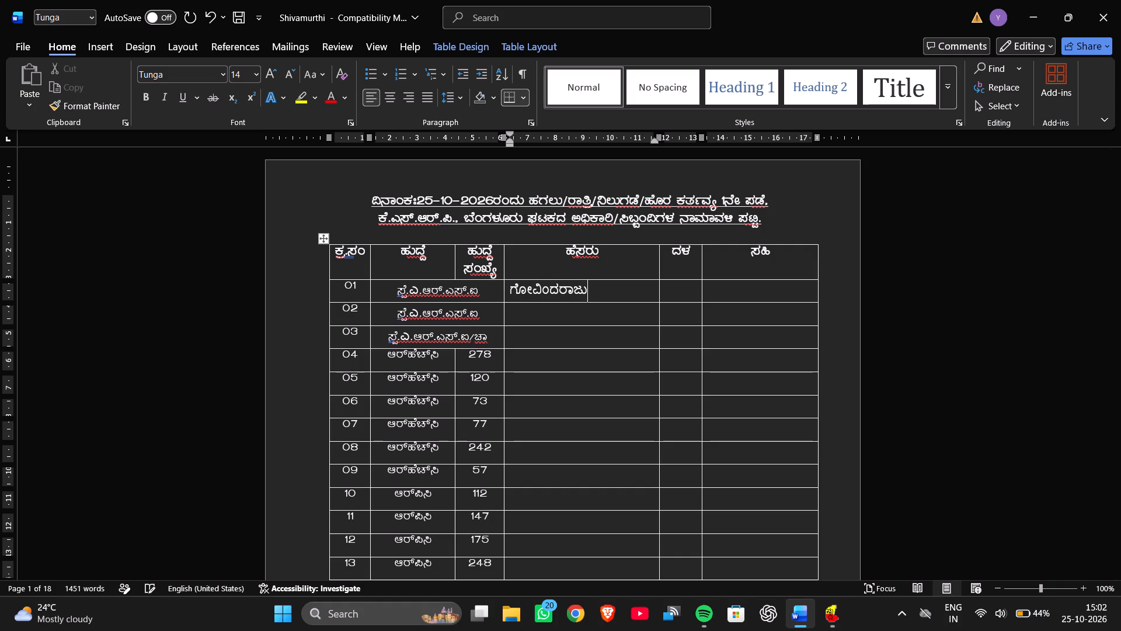
Enter the second officer's name in Kannada, with two dotted initials before it, in the ಹೆಸರು column of row 02.
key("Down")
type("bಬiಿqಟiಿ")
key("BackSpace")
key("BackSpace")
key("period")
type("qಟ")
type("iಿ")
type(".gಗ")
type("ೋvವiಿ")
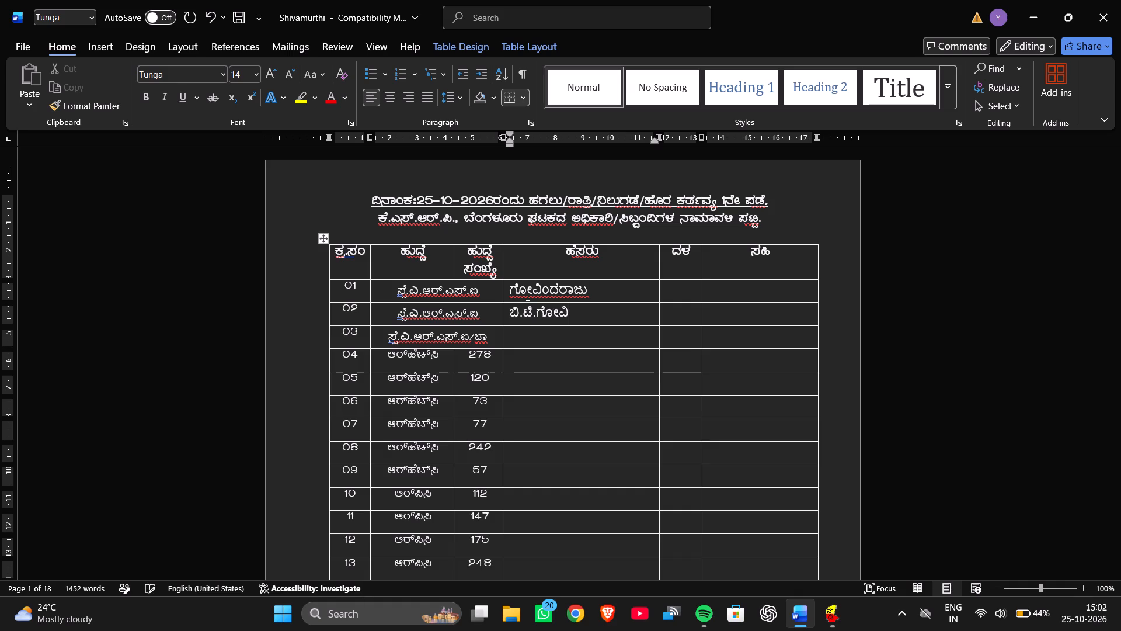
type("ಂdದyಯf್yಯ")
Enter the third officer's name in Kannada, preceded by one dotted initial, in the ಹೆಸರು column of row 03.
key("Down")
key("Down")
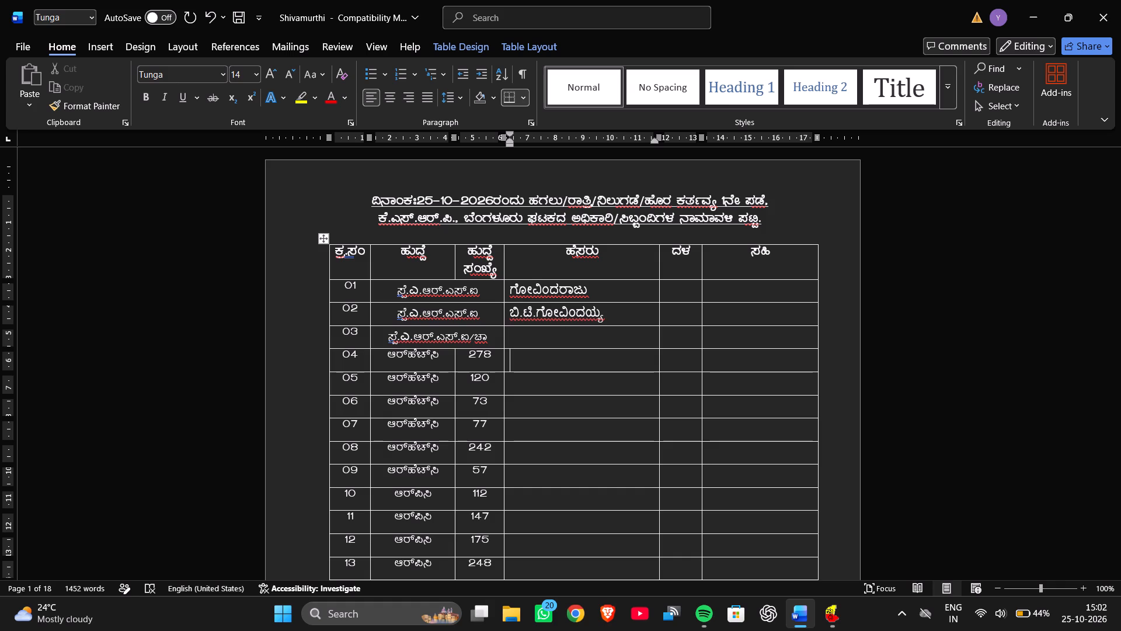
left_click(523, 331)
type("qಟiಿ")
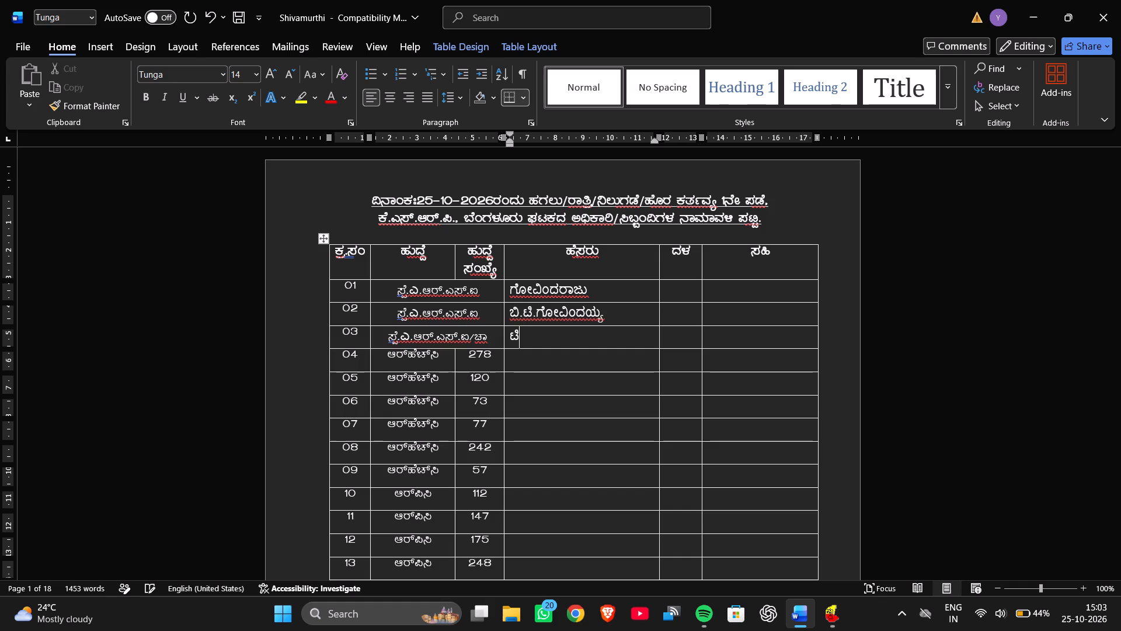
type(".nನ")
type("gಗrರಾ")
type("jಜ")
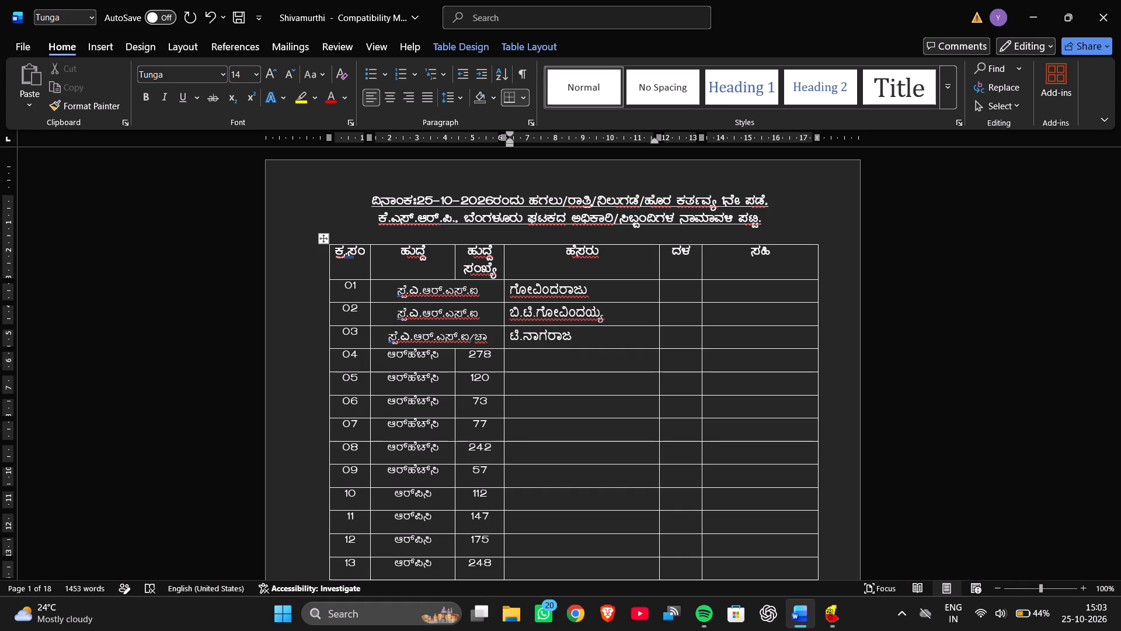
Enter the name for post number 278 in Kannada, with two dotted initials before it, in the ಹೆಸರು column of row 04.
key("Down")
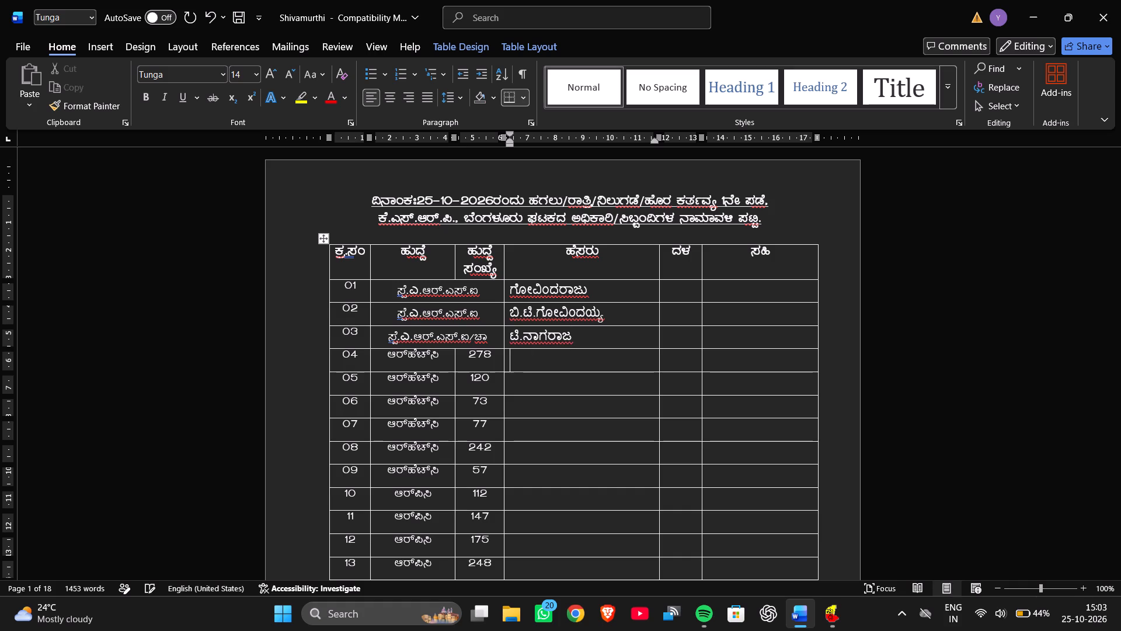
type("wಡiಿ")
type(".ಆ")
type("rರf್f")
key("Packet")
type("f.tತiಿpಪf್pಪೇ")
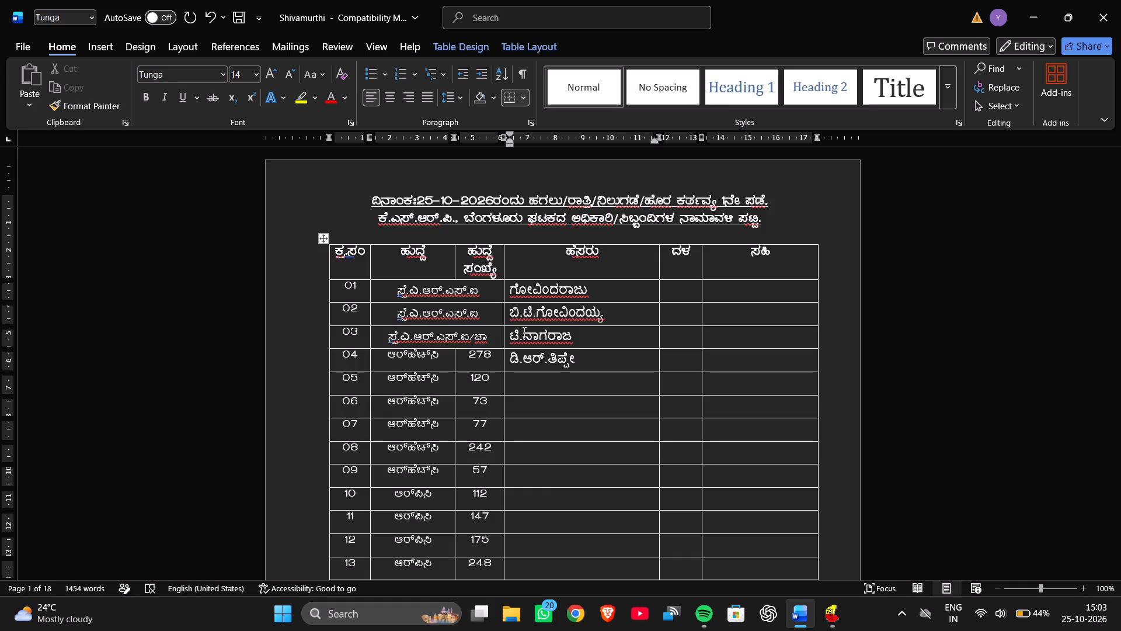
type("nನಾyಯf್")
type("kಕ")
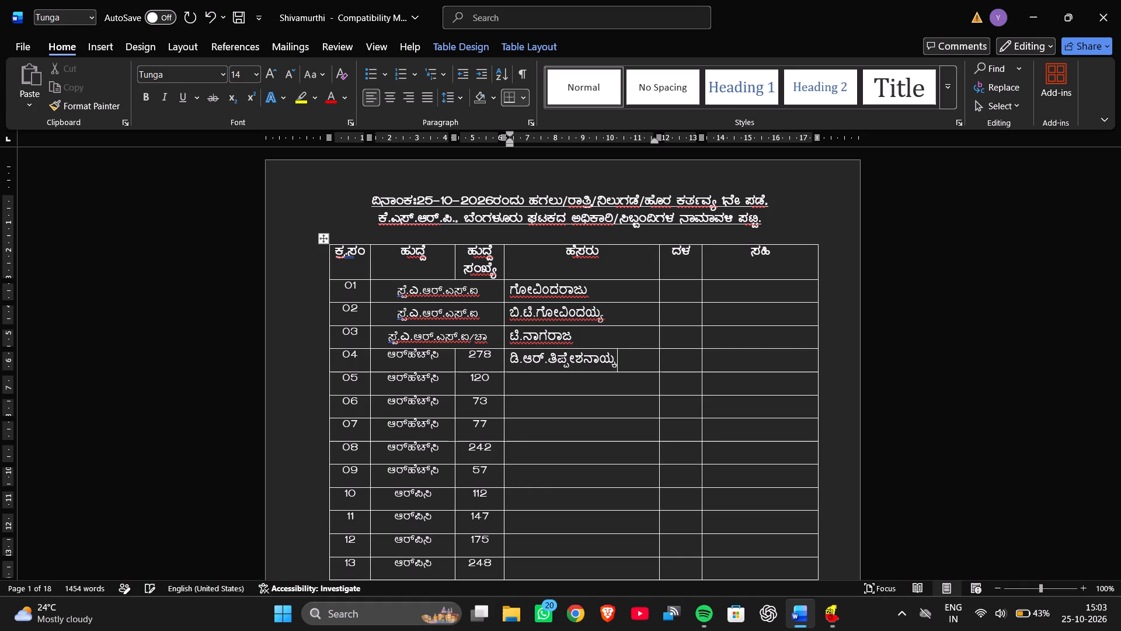
Clear the old post numbers from the ಹುದ್ದೆ ಸಂಖ್ಯೆ column in rows 05 through 22.
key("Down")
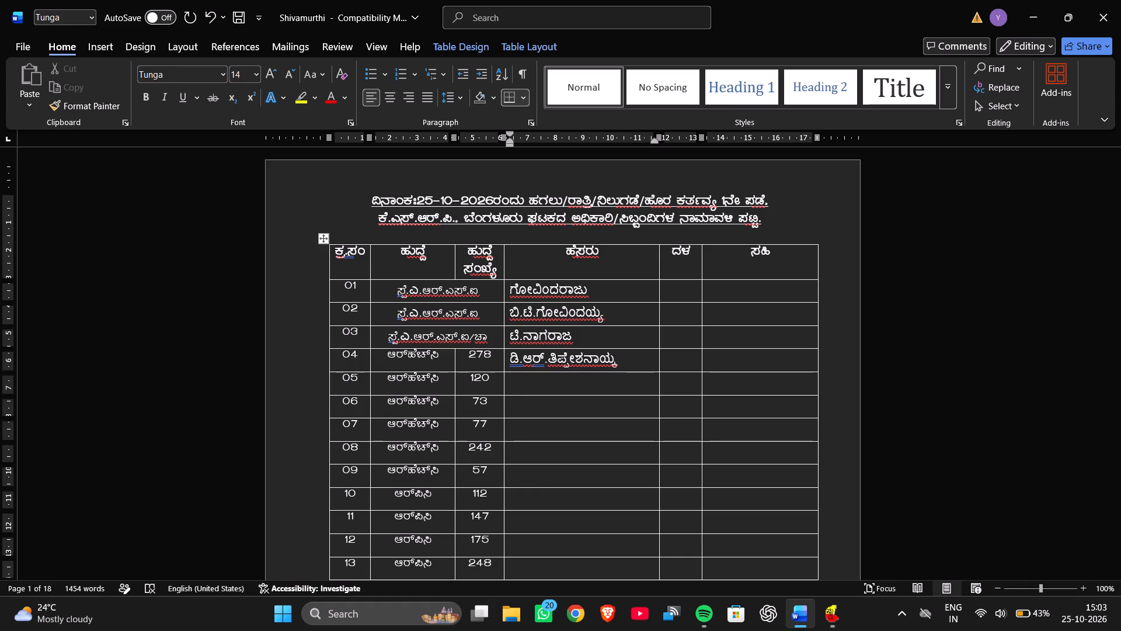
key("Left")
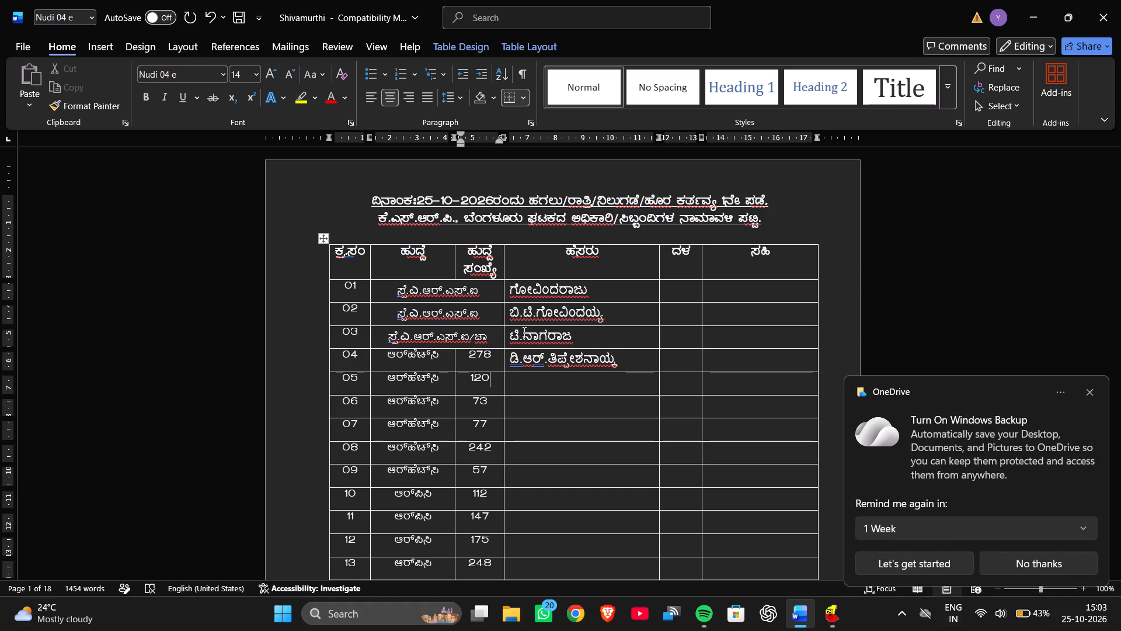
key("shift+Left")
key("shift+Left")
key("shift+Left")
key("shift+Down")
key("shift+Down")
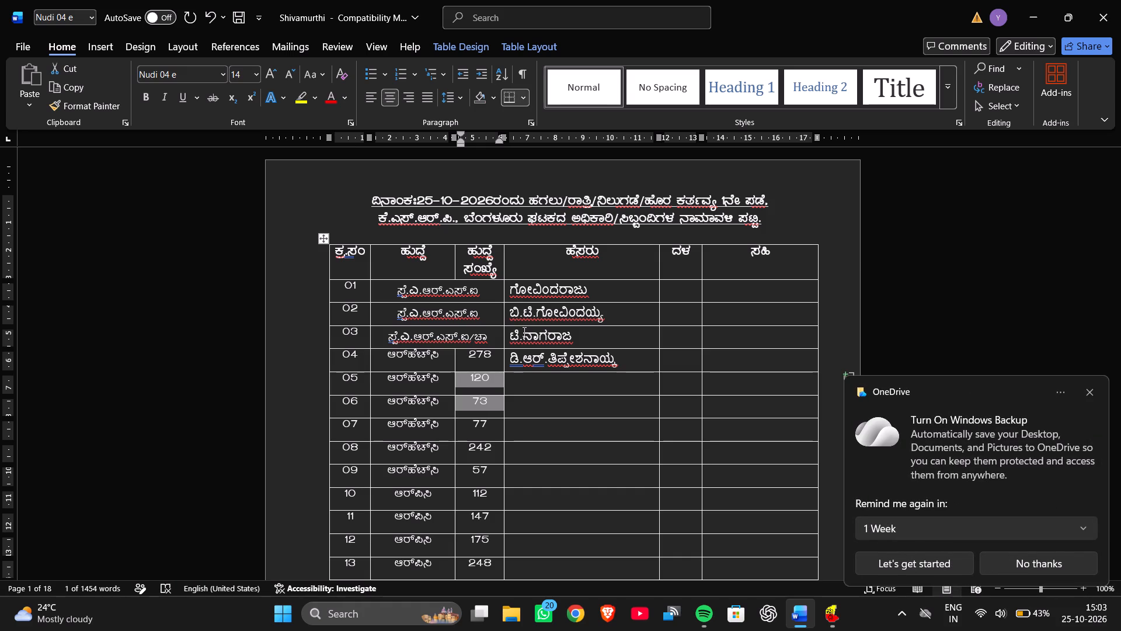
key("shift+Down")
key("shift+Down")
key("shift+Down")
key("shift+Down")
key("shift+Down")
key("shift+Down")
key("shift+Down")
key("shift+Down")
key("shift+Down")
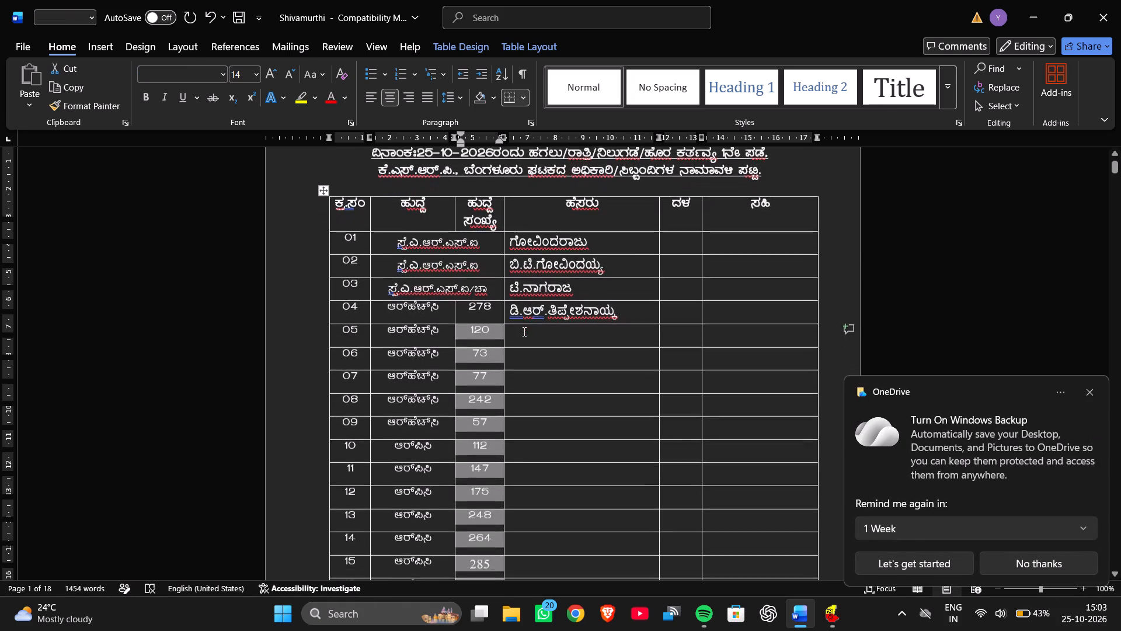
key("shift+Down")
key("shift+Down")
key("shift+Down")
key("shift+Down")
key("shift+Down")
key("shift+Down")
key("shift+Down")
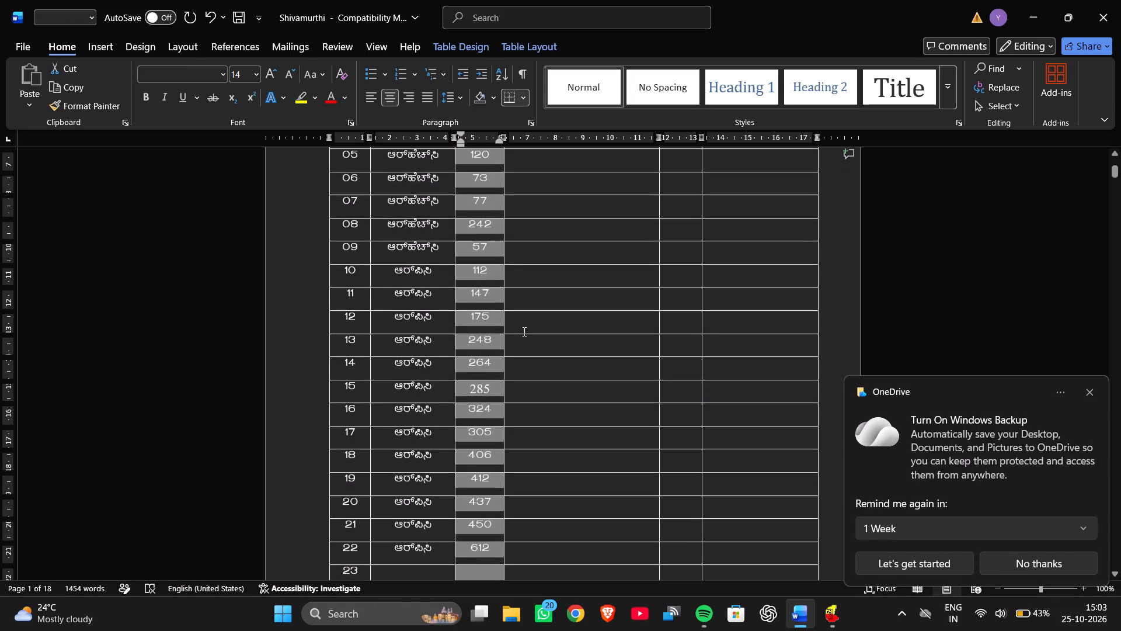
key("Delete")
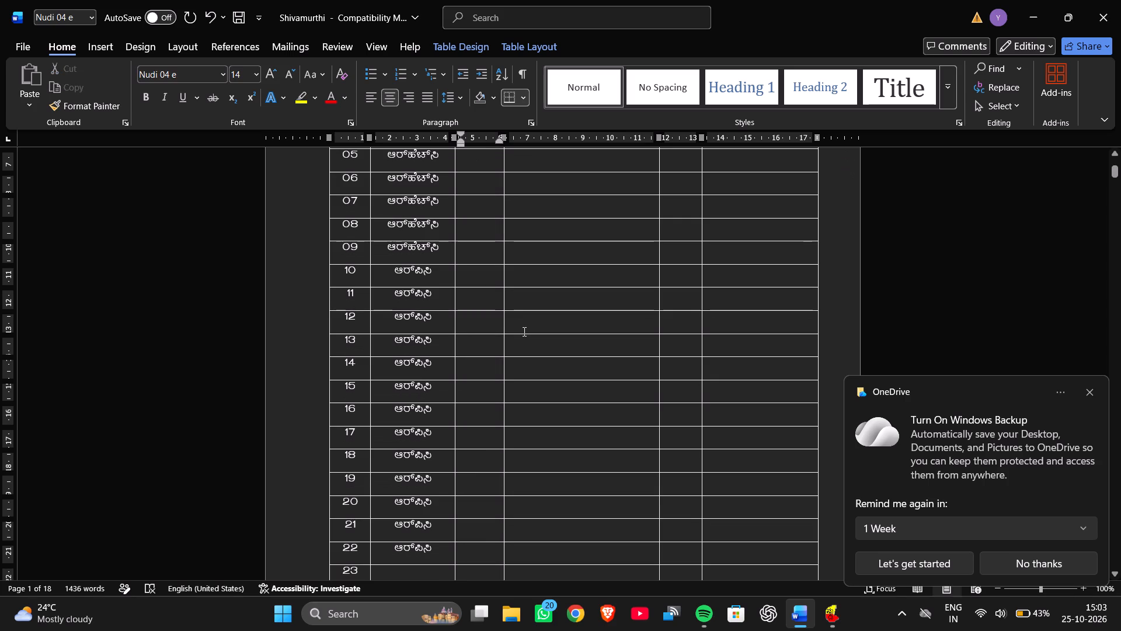
Enter the post numbers 277, 210, 259 and 35 in the ಹುದ್ದೆ ಸಂಖ್ಯೆ column of rows 05 to 08.
scroll(523, 331, "up", 1)
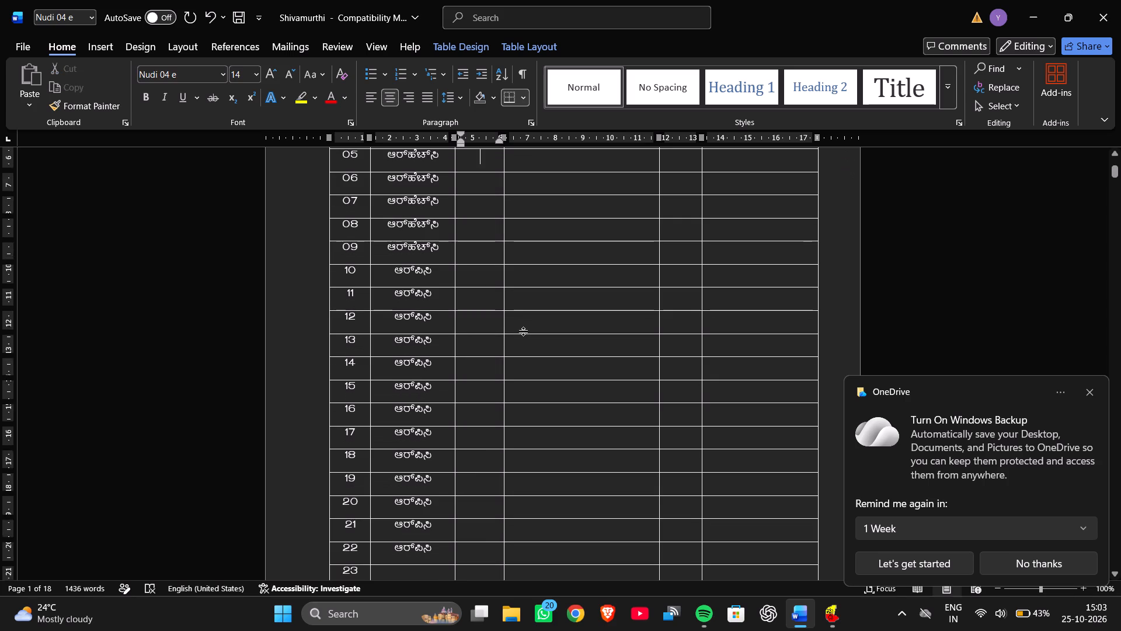
scroll(523, 331, "up", 1)
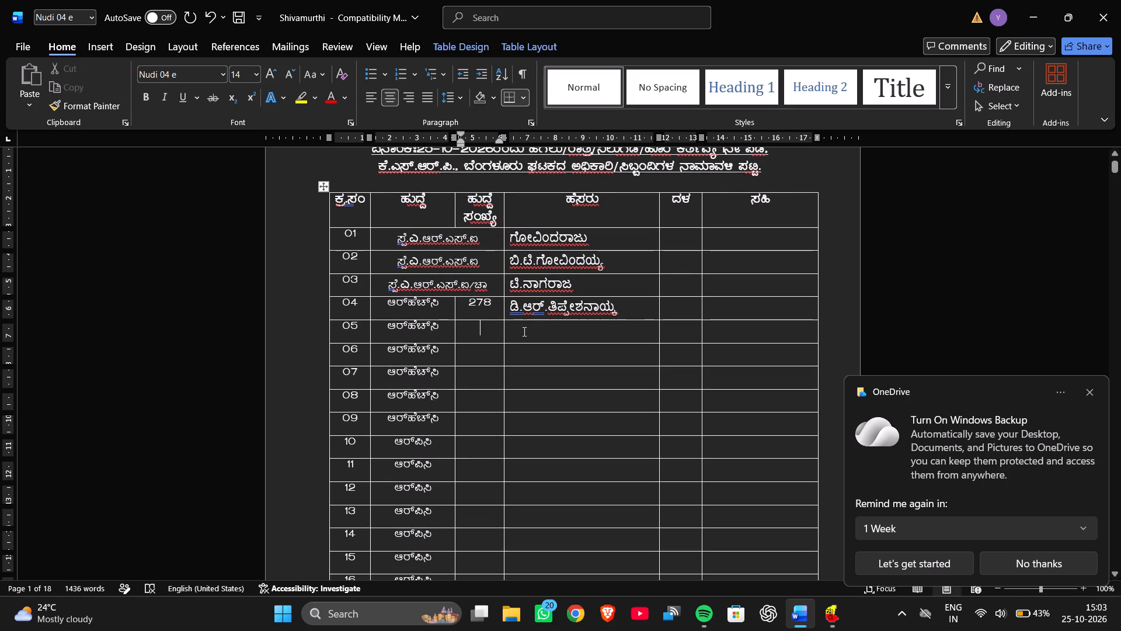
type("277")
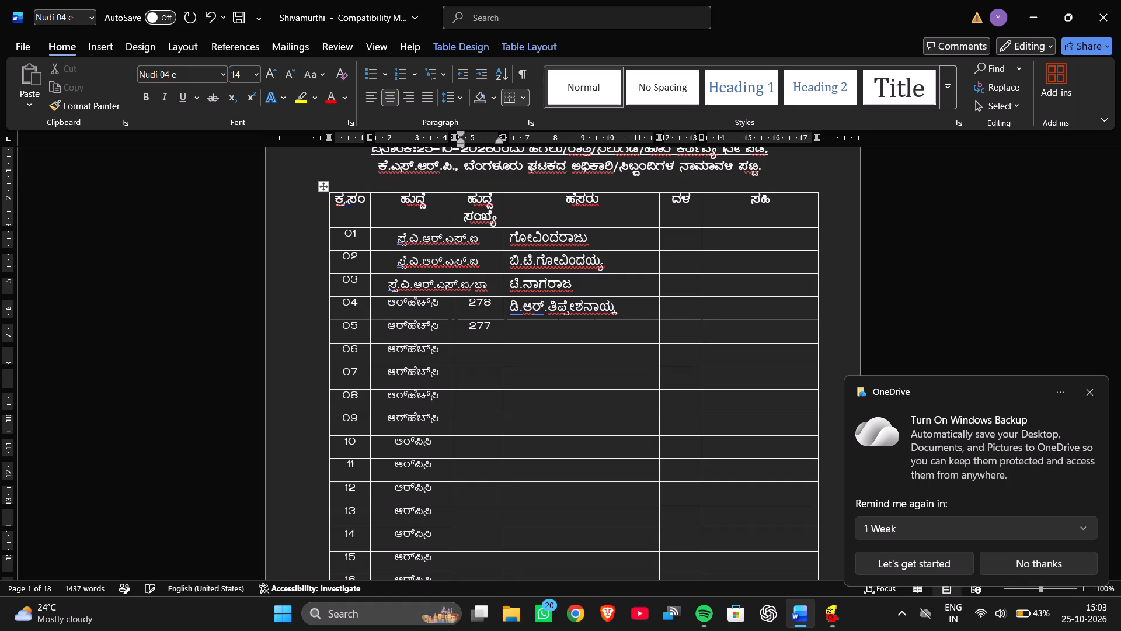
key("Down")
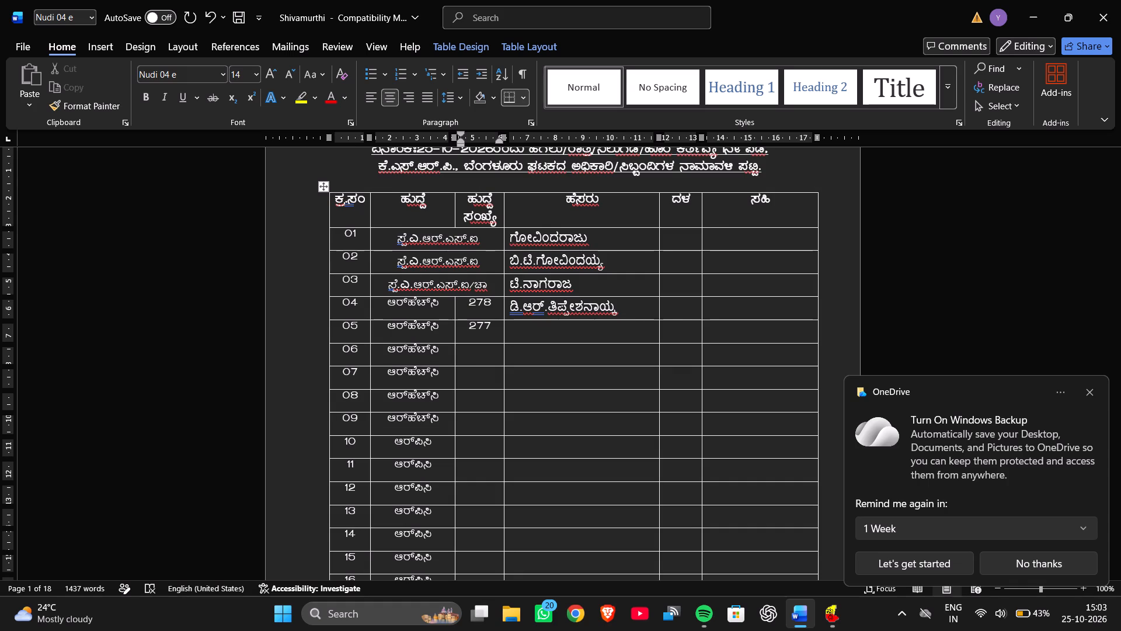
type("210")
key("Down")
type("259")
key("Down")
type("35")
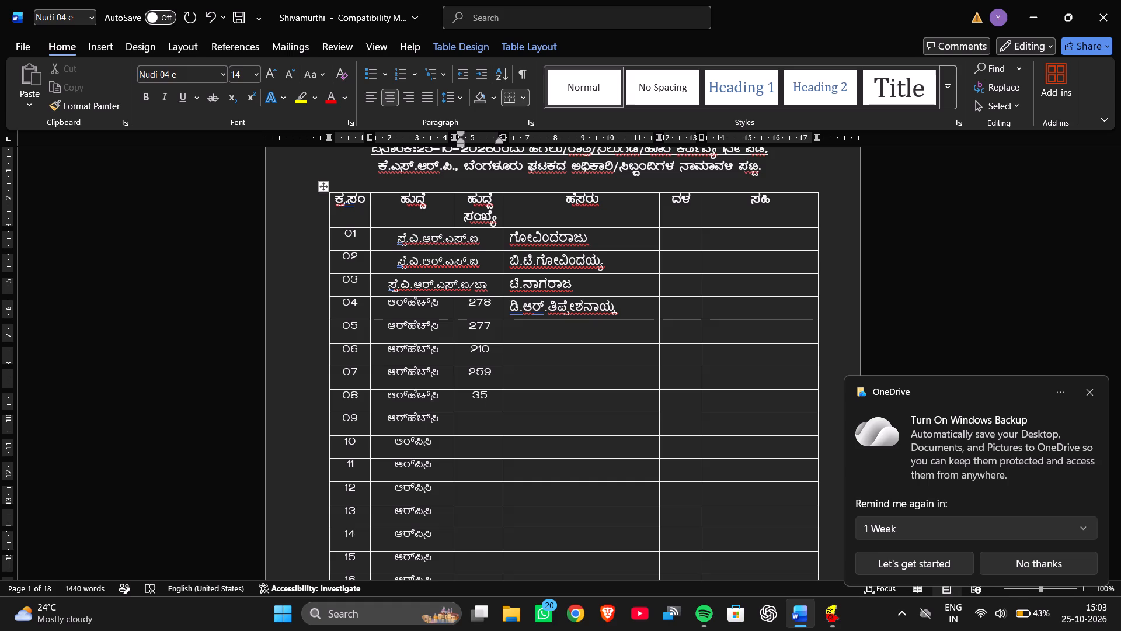
Replace the designation in the ಹುದ್ದೆ column of row 09 with a copy of the one in row 10.
left_click(372, 427)
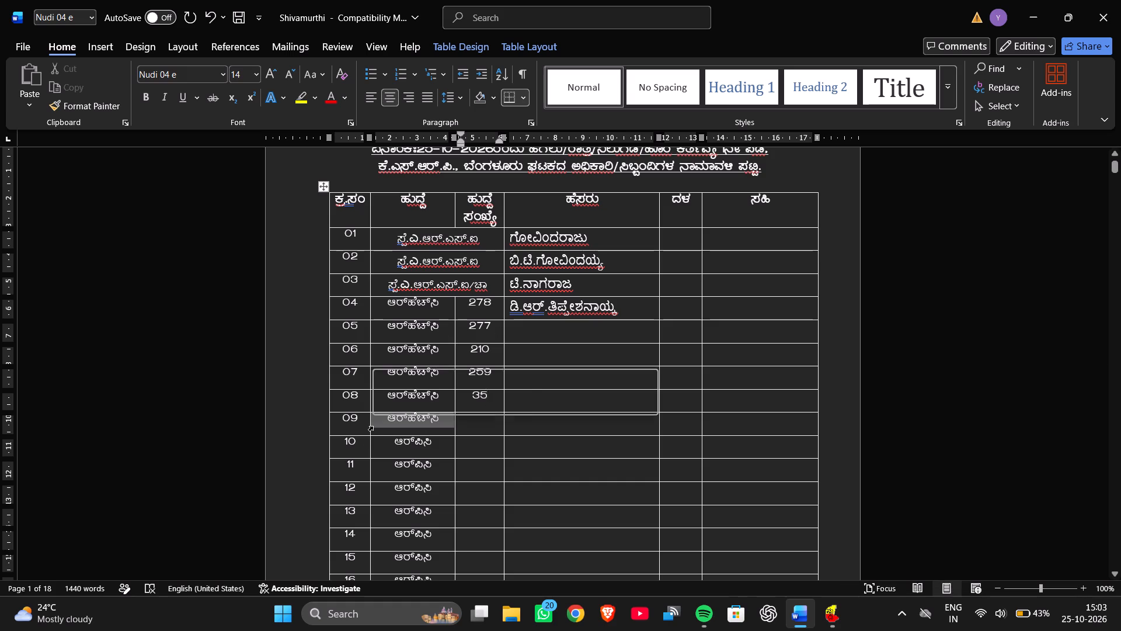
key("Delete")
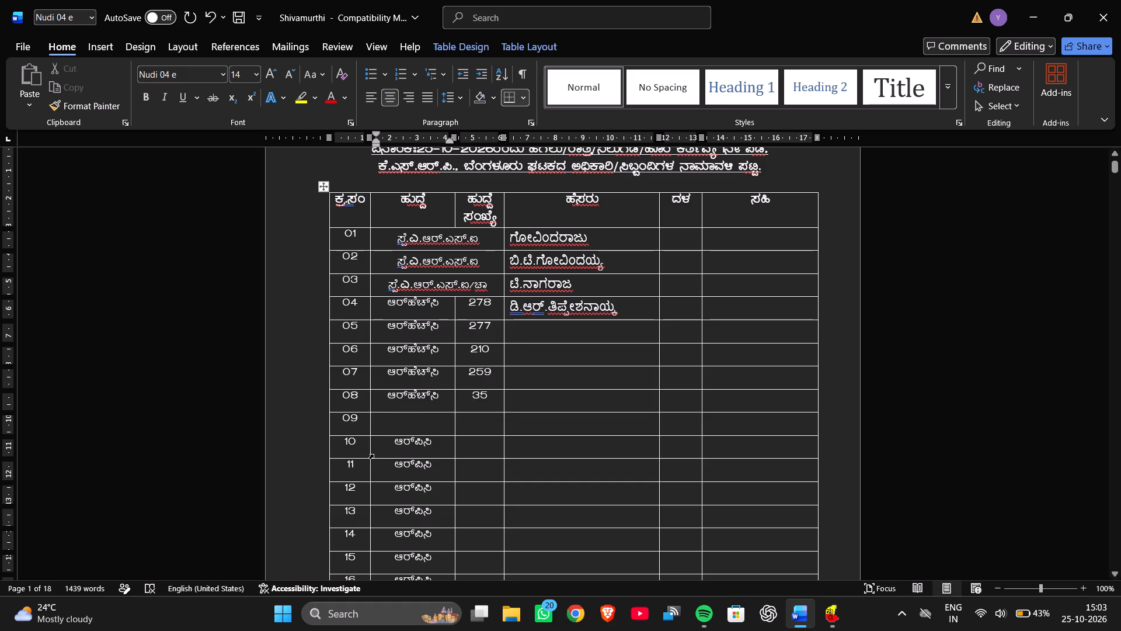
left_click(373, 455)
key("ctrl+c")
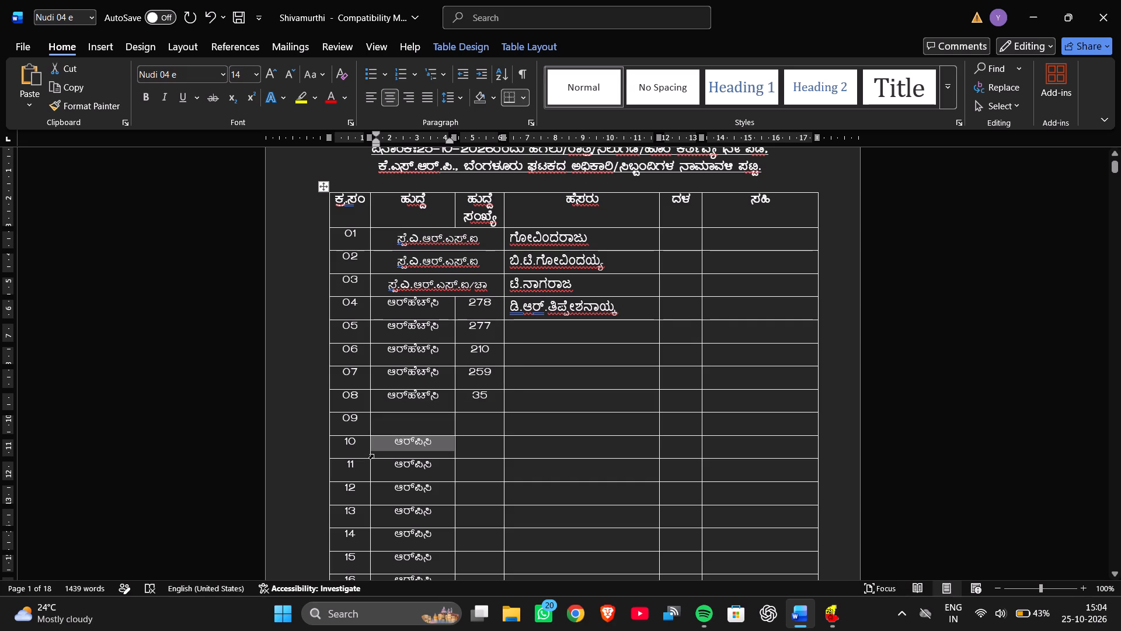
key("Up")
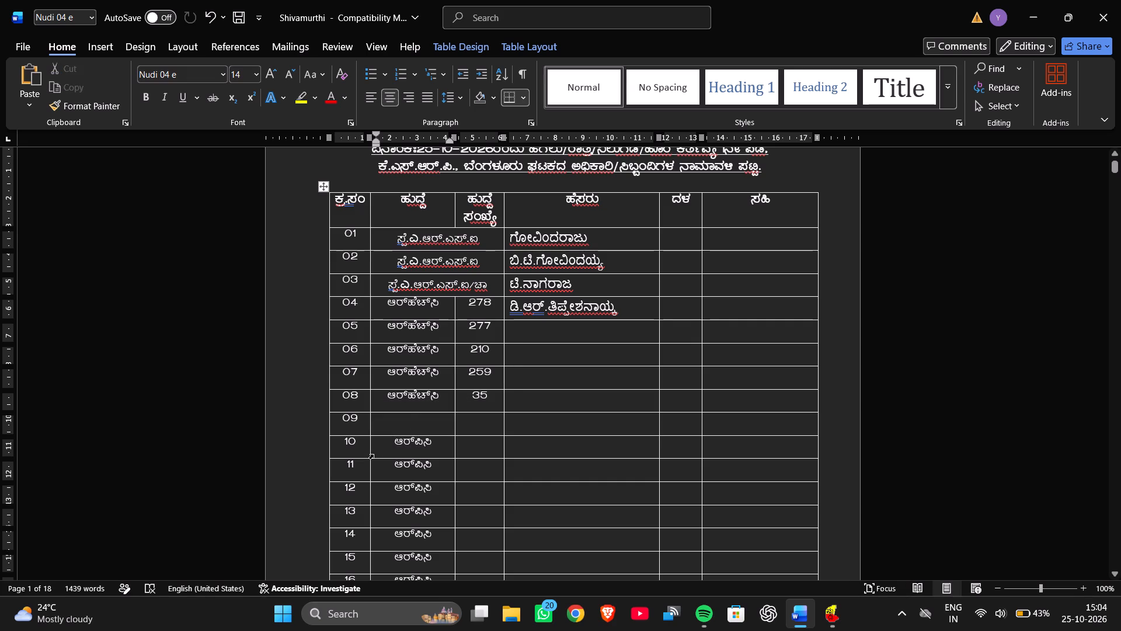
key("ctrl+v")
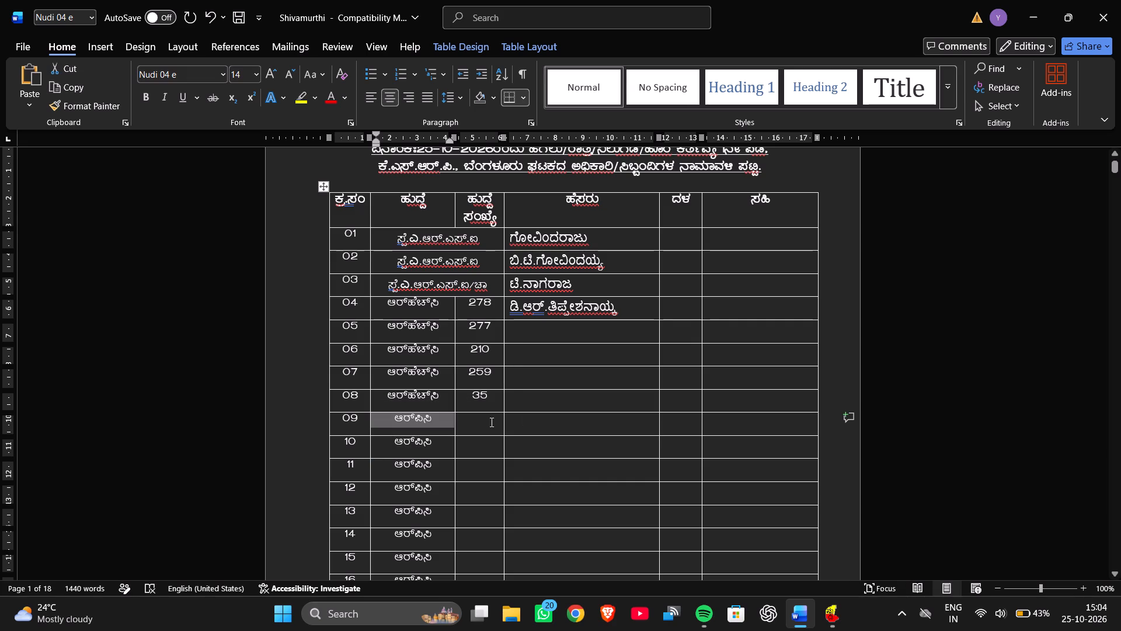
Enter the post numbers 02, 27, 125, 136 and 206 in the ಹುದ್ದೆ ಸಂಖ್ಯೆ column of rows 09 to 13.
left_click(488, 422)
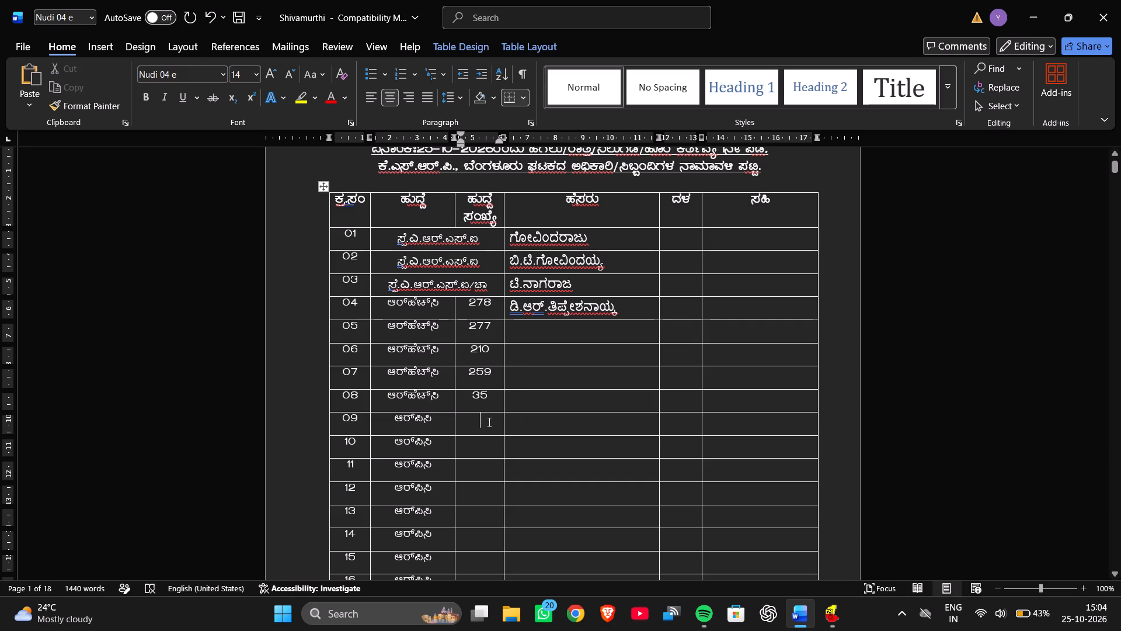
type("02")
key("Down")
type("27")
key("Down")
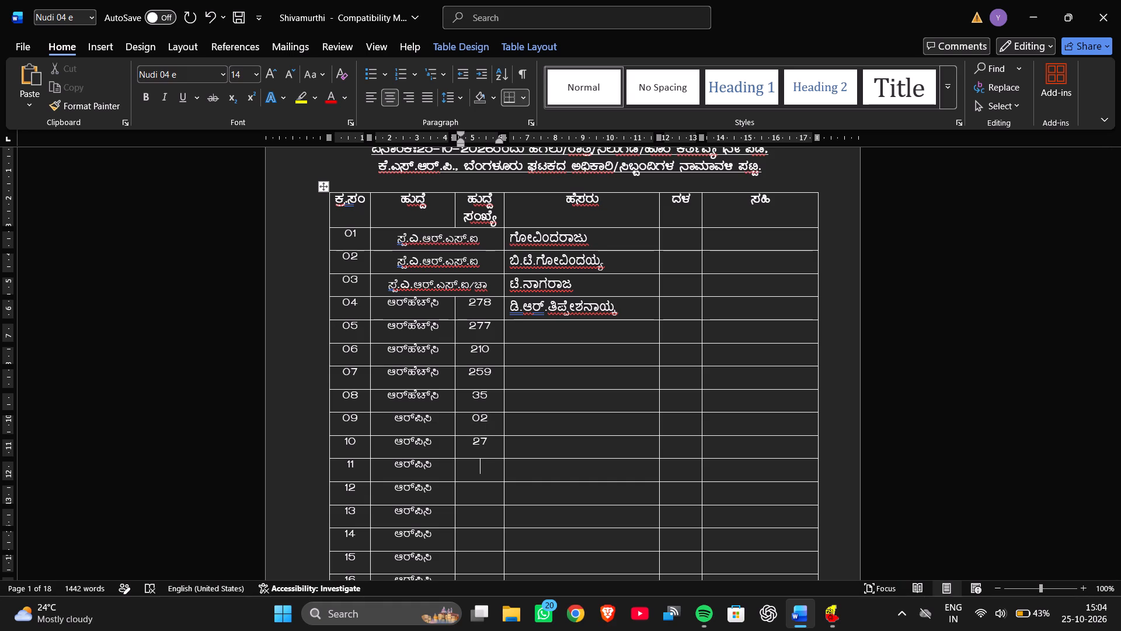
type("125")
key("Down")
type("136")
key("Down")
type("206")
Enter the post numbers 241, 248, 273, 274 and 305 in the ಹುದ್ದೆ ಸಂಖ್ಯೆ column of rows 14 to 18.
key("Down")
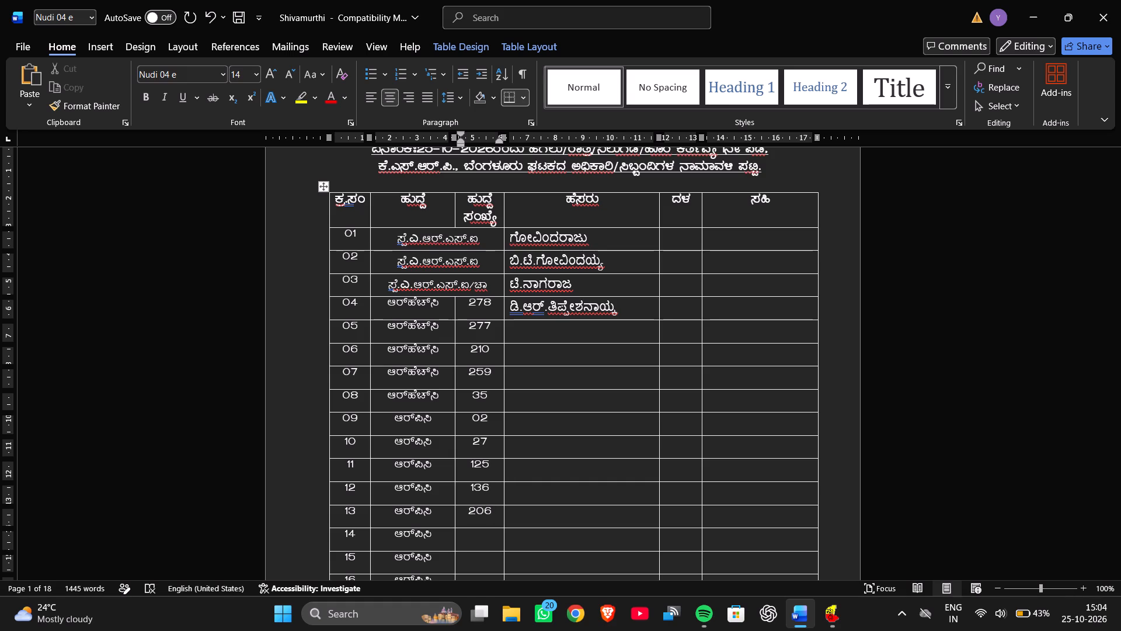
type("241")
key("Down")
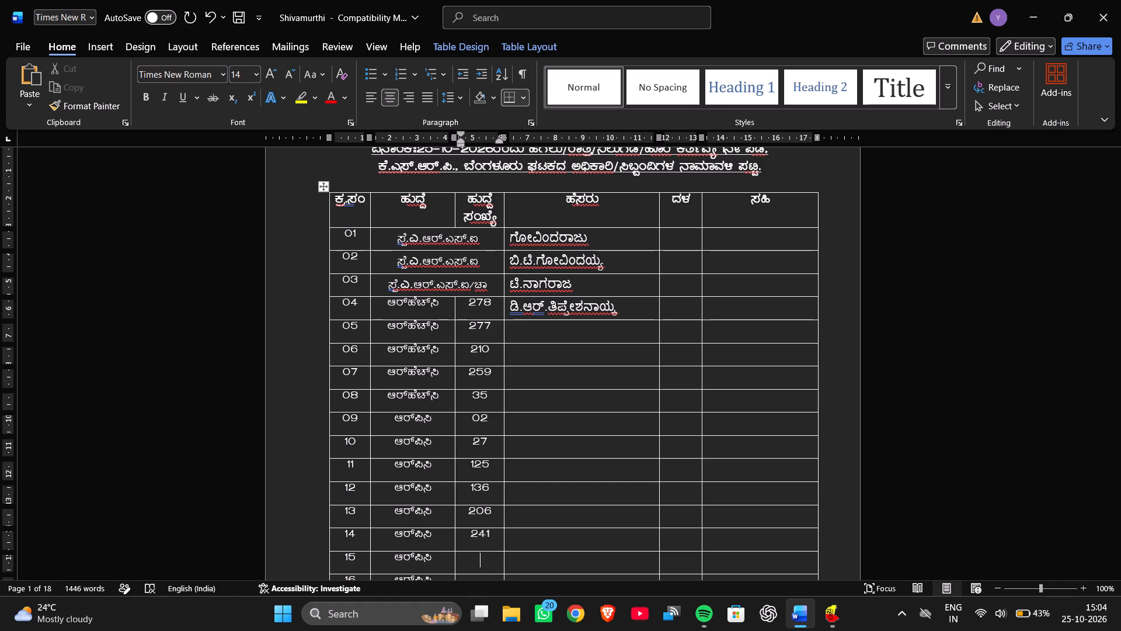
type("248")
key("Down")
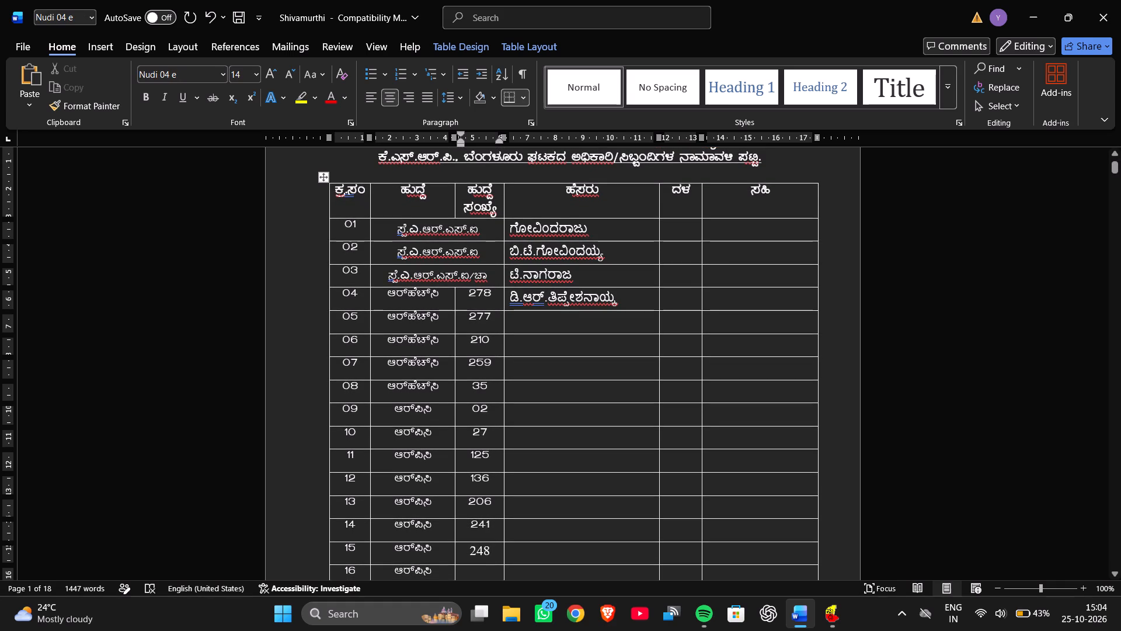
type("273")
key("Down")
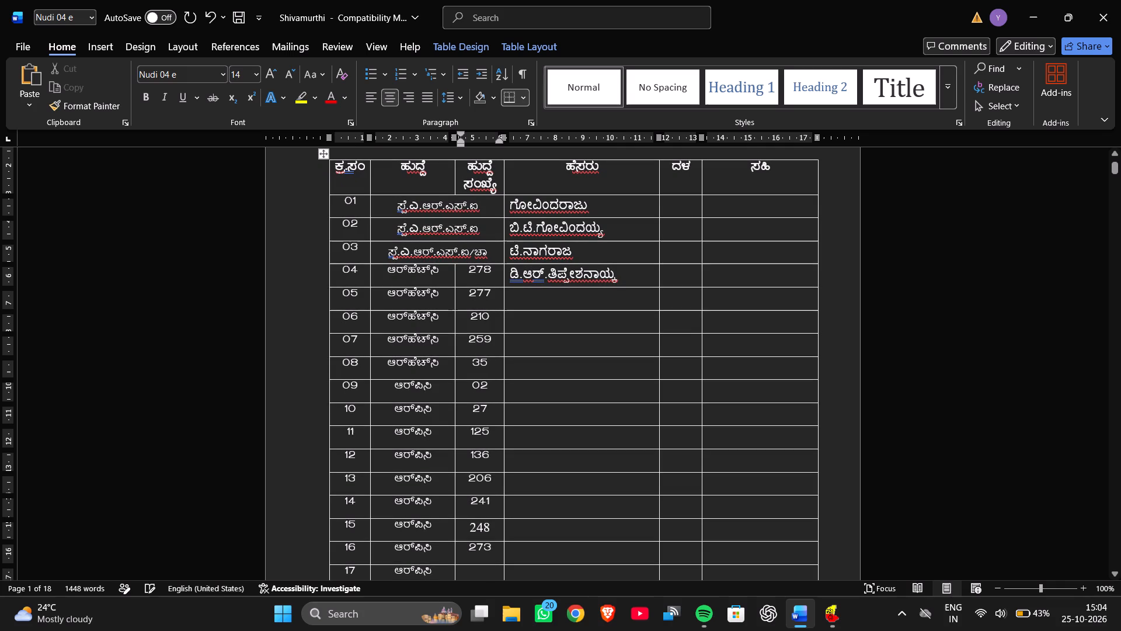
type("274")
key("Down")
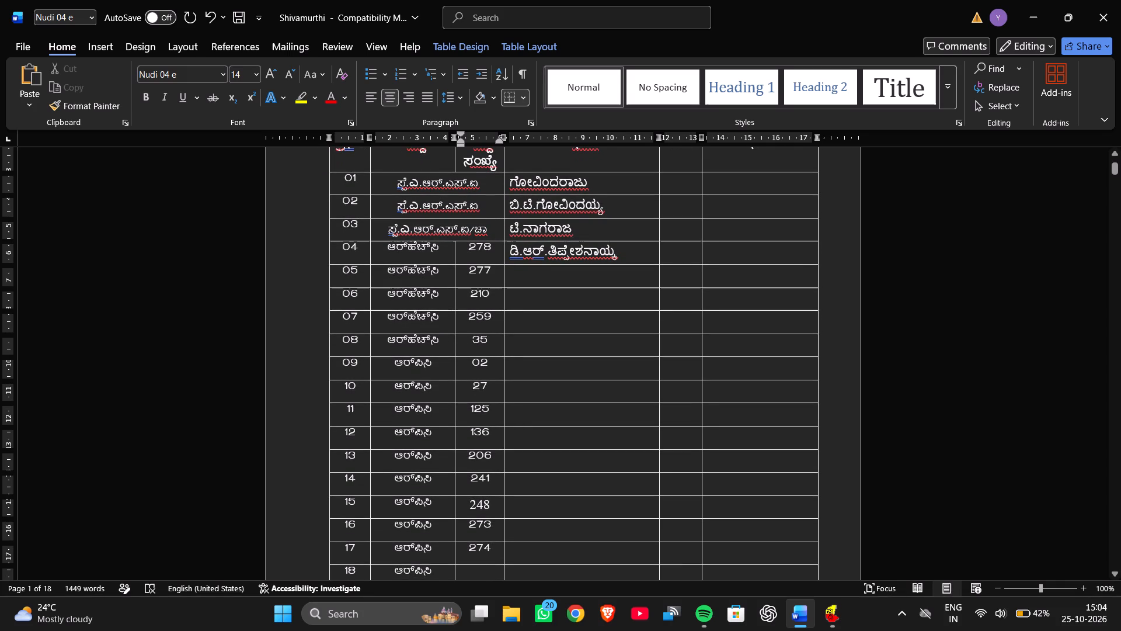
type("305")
Enter the post numbers 332, 408, 417 and 418 in the ಹುದ್ದೆ ಸಂಖ್ಯೆ column of rows 19 to 22.
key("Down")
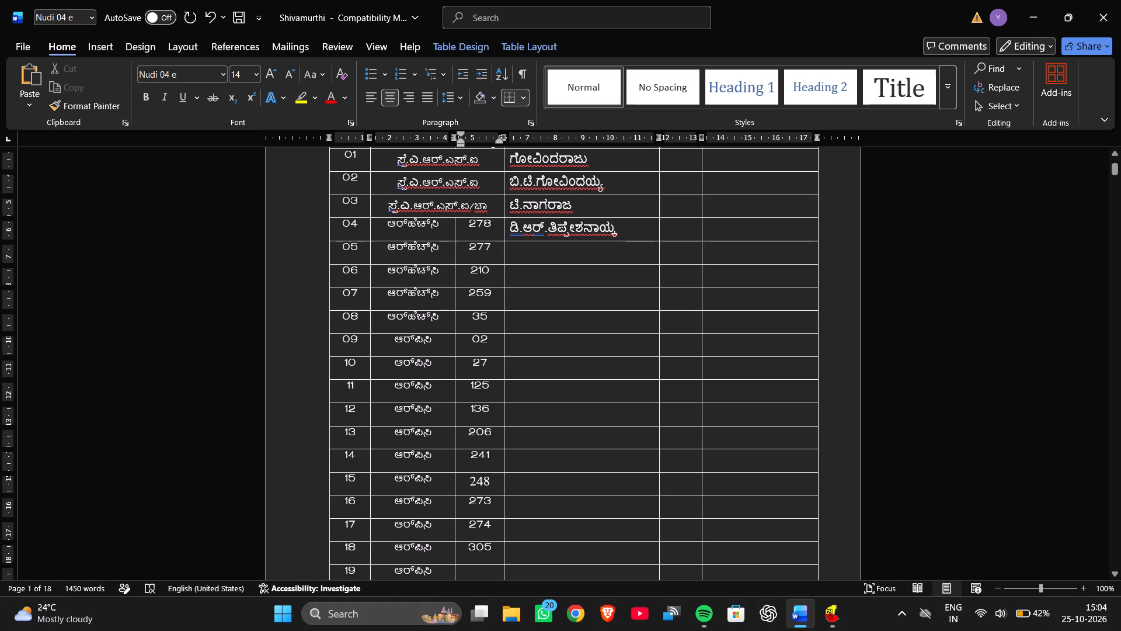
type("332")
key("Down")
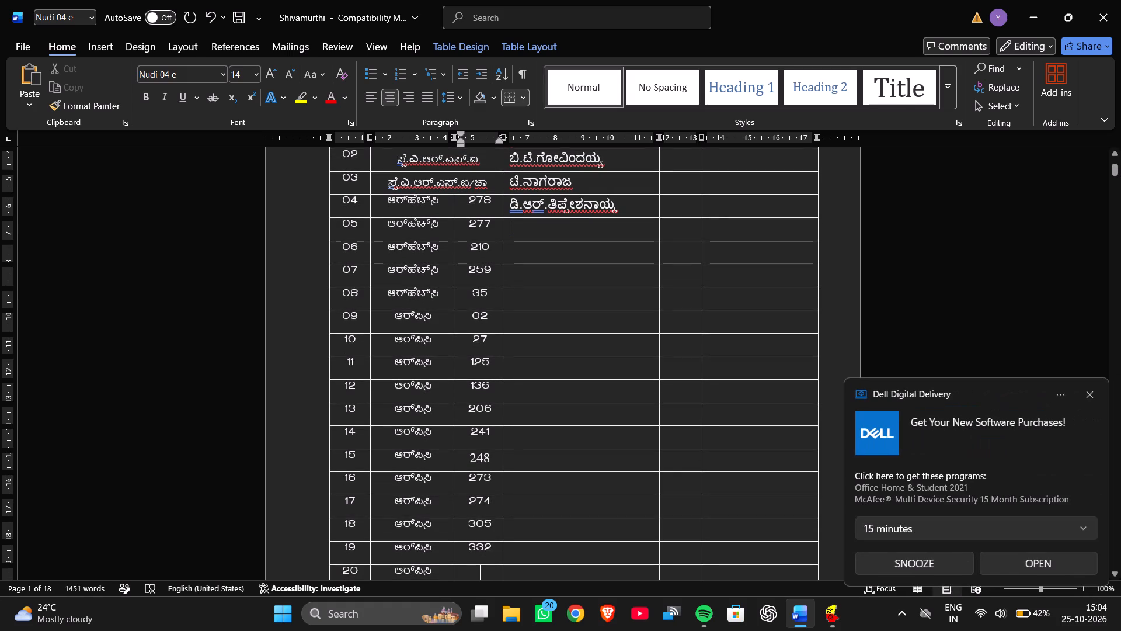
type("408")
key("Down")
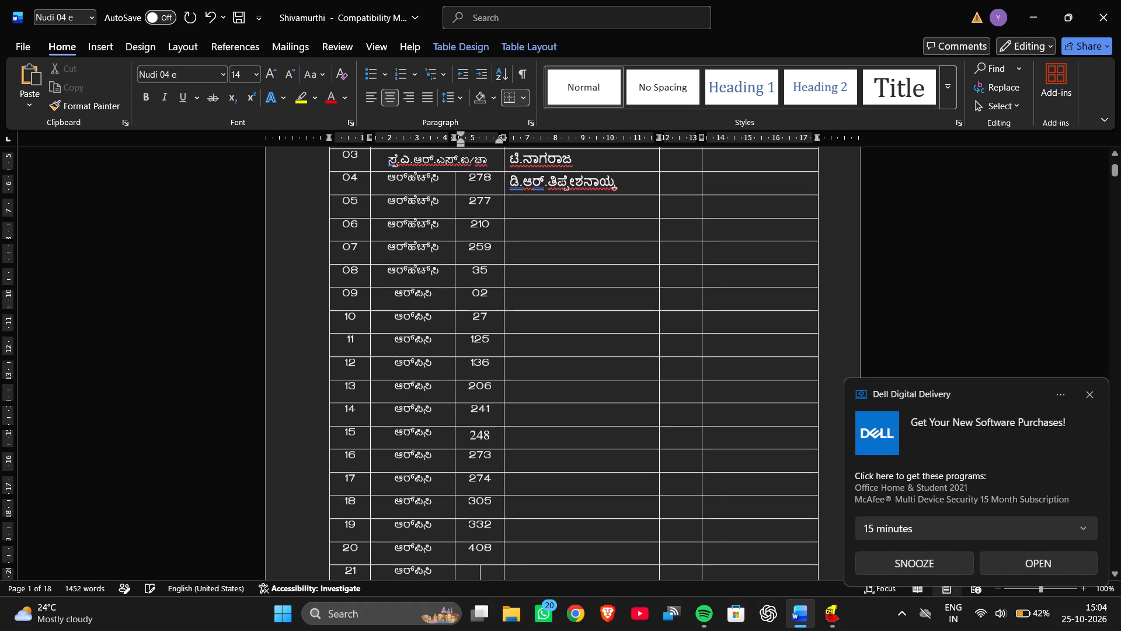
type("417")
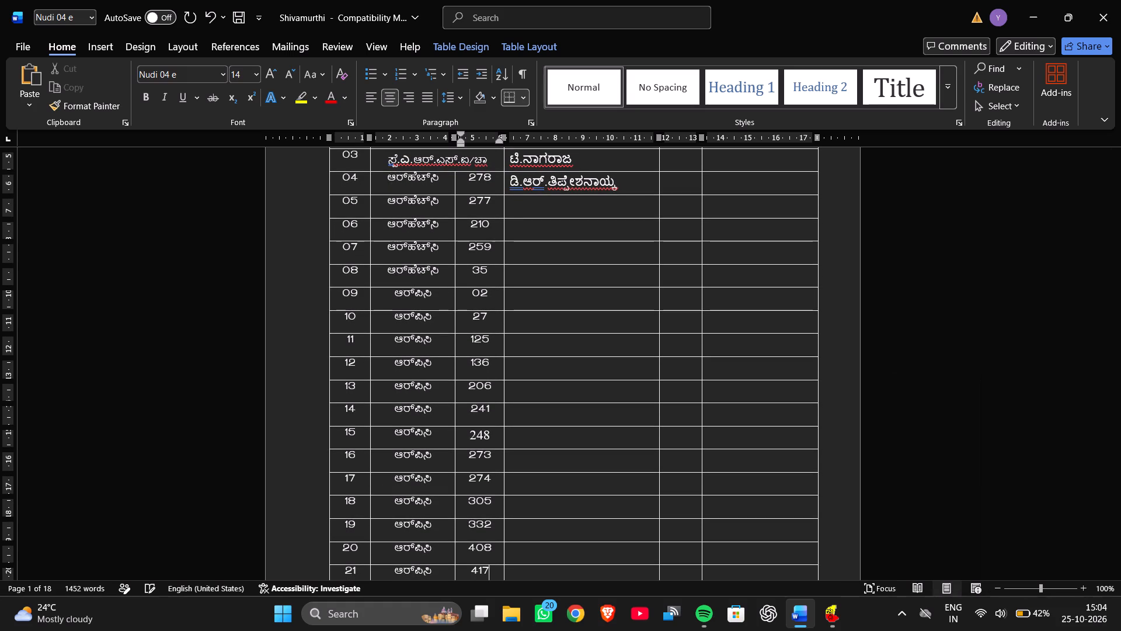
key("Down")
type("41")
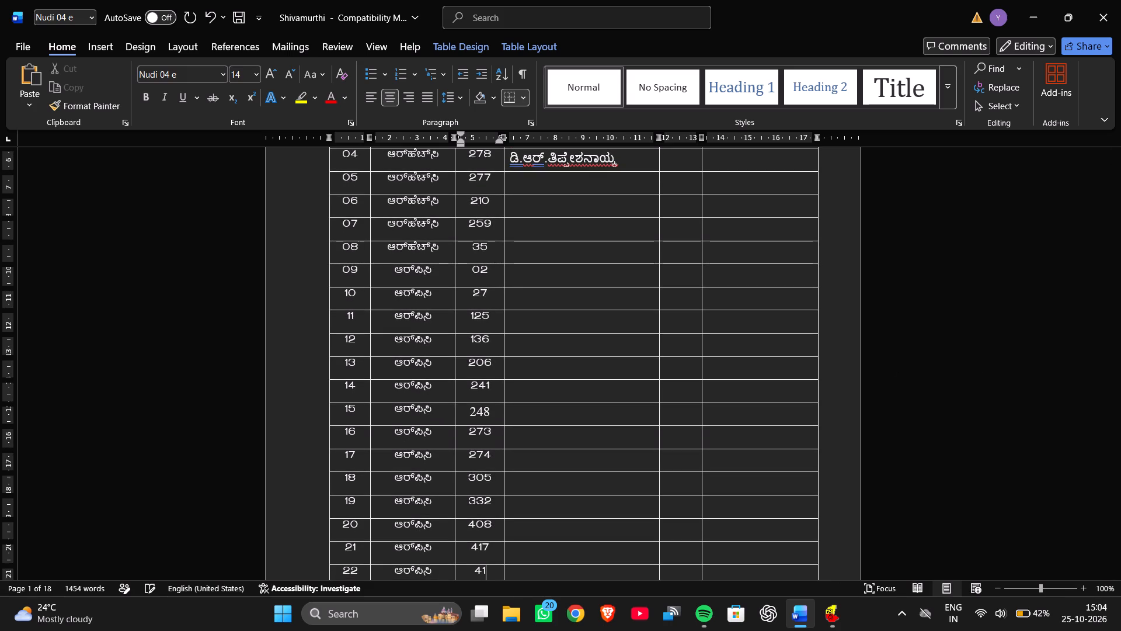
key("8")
Enter the staff member's name in Kannada, with initials, in the name column of row 05, post number 277.
left_click(539, 189)
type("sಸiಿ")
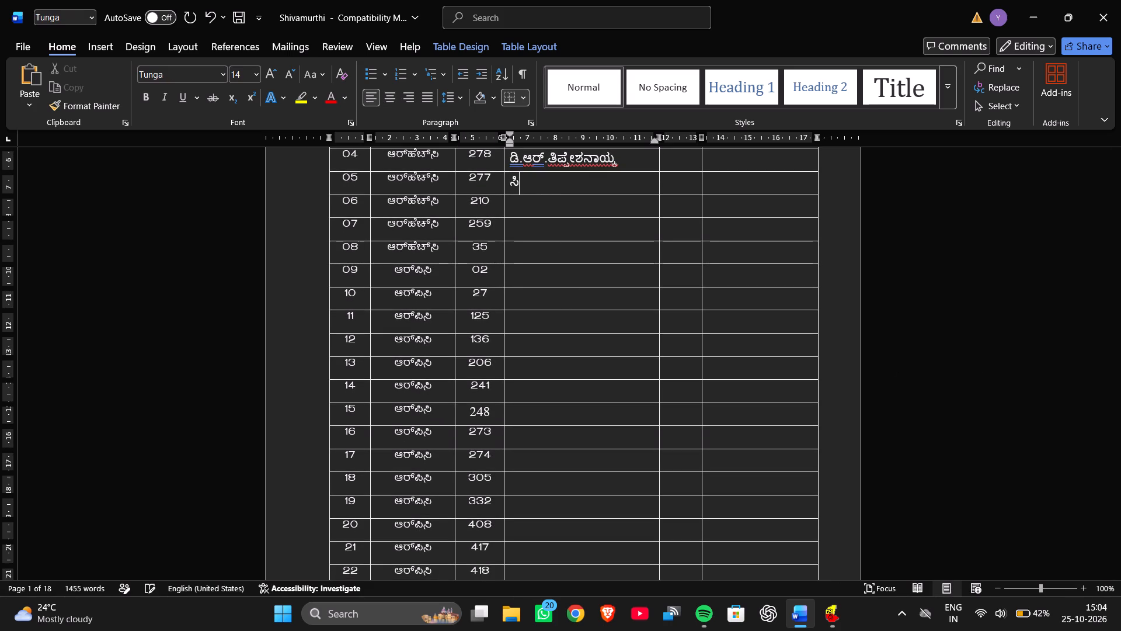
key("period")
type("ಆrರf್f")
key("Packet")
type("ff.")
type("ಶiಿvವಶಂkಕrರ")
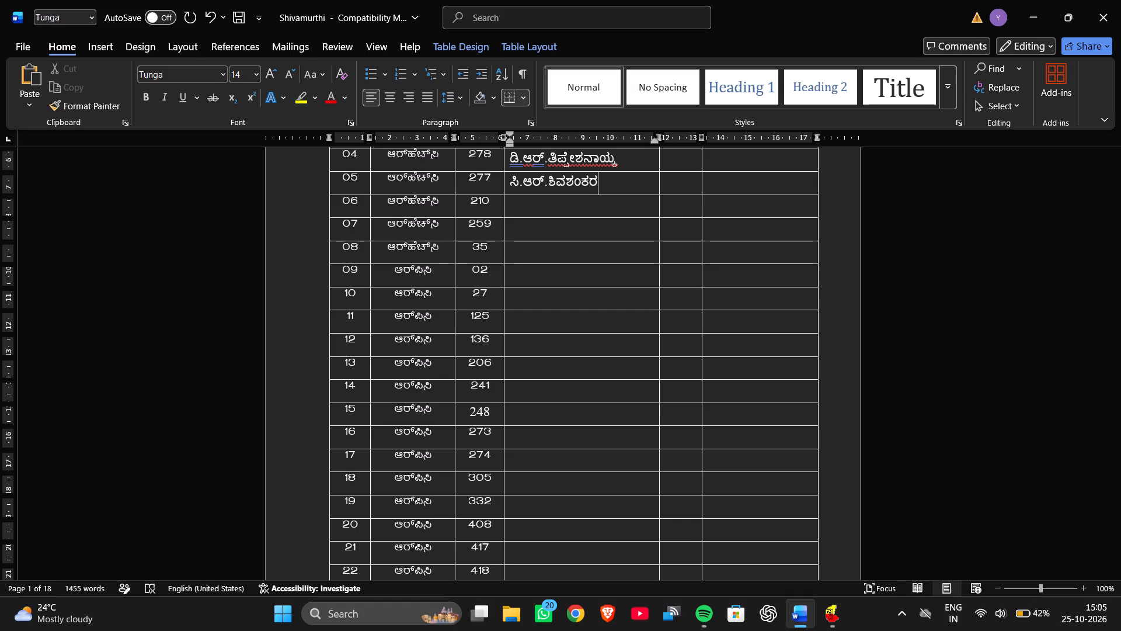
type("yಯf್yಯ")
Enter the staff members' names in Kannada in the name column of rows 06 and 07, post numbers 210 and 259.
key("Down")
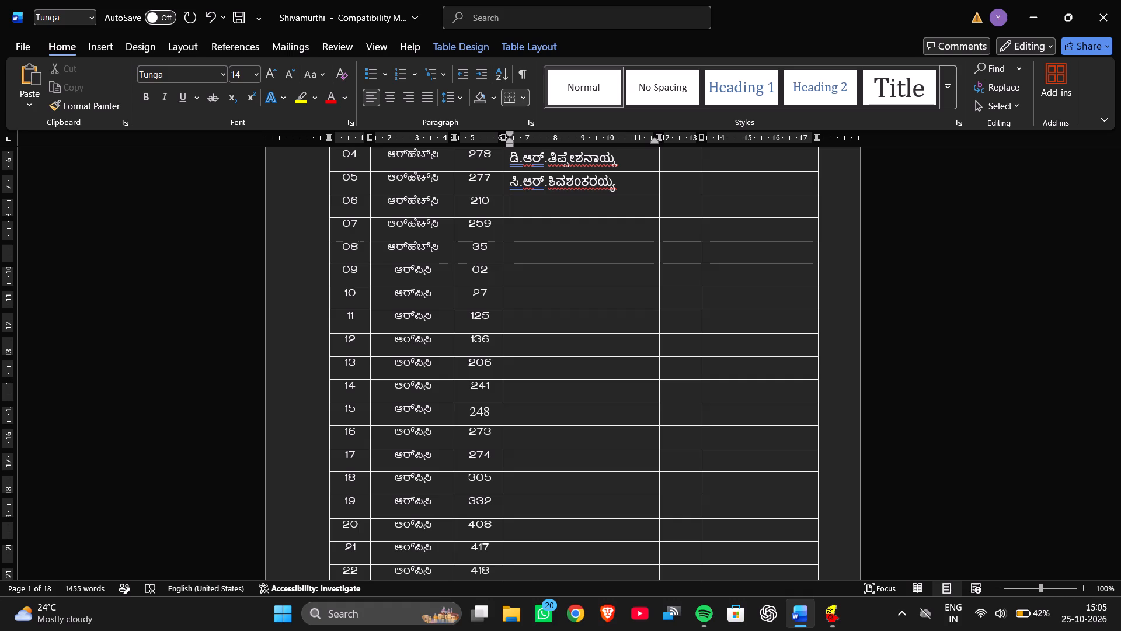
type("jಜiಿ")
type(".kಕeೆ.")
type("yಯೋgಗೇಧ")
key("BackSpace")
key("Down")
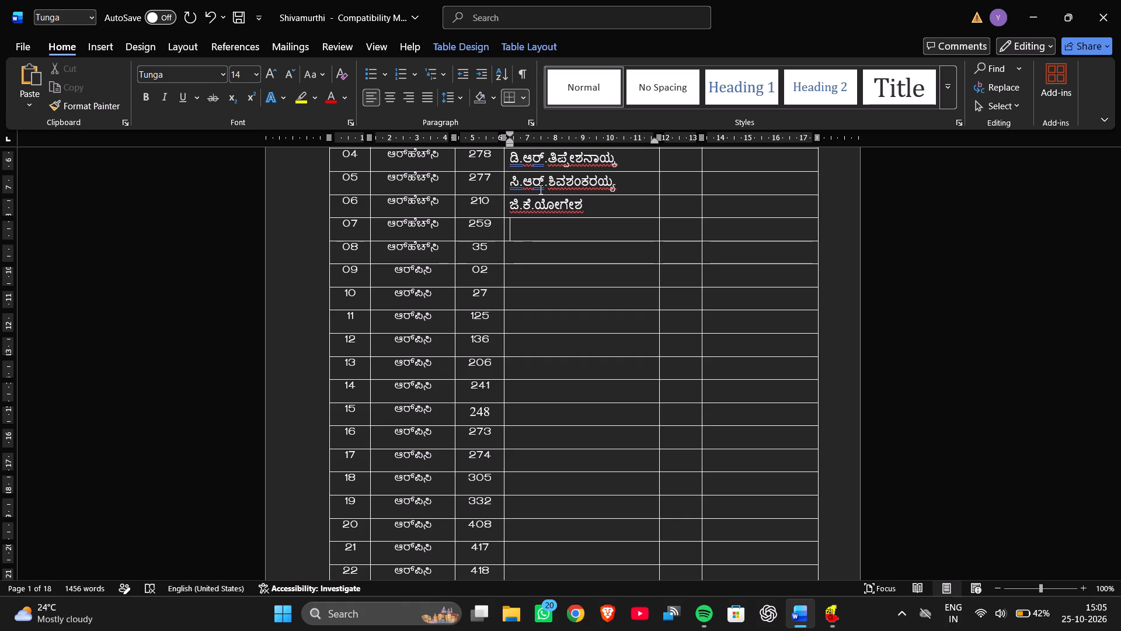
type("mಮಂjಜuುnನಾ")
Enter the staff member's name in Kannada, followed by the initial, in the name column of row 08, post number 35.
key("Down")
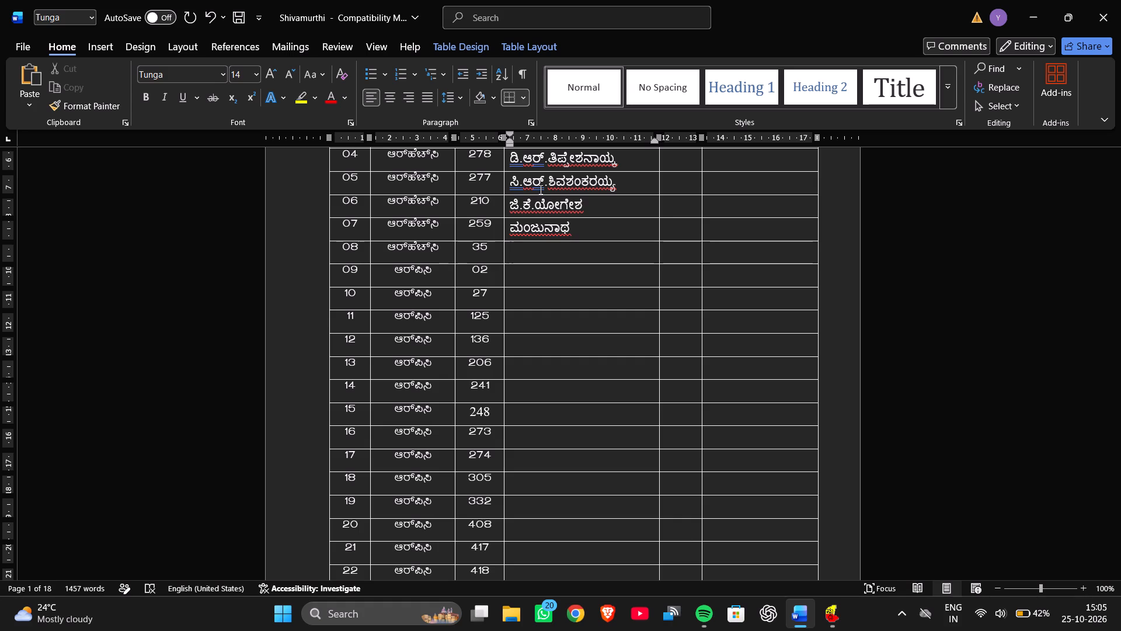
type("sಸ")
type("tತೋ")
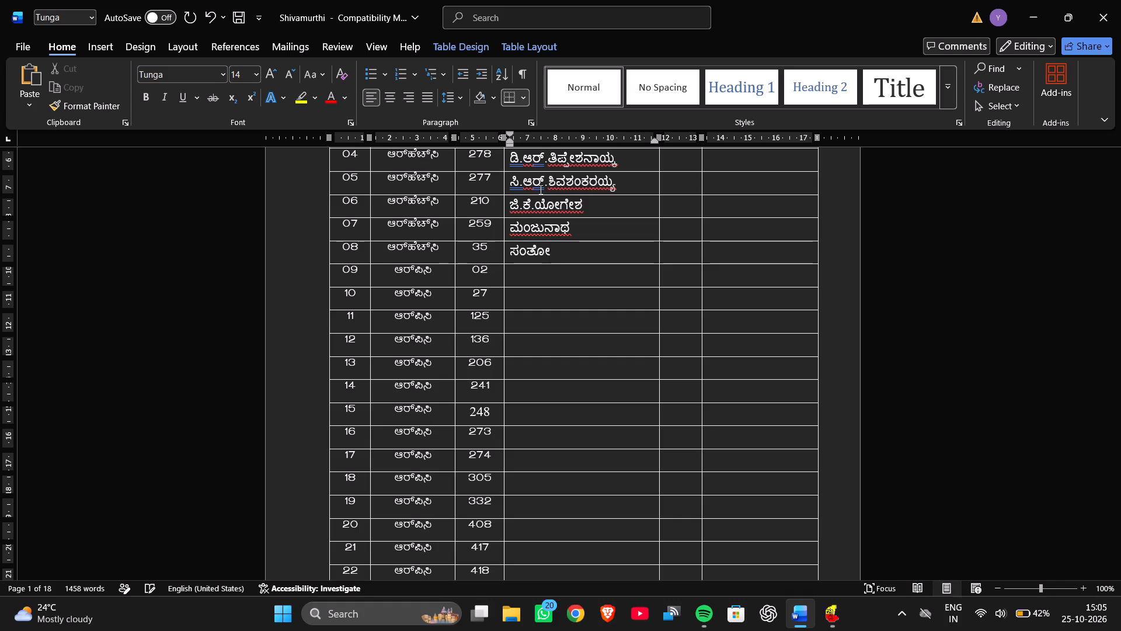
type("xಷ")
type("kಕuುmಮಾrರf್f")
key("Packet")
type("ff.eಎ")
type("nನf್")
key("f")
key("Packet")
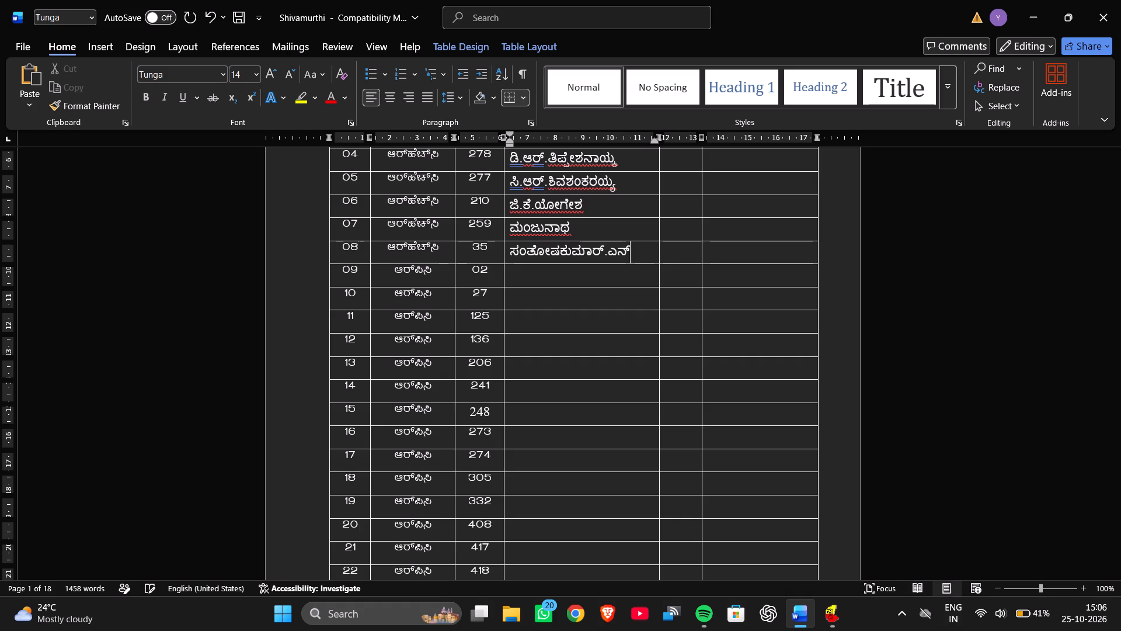
Enter the staff members' names in Kannada in the name column of rows 09 and 10, post numbers 02 and 27.
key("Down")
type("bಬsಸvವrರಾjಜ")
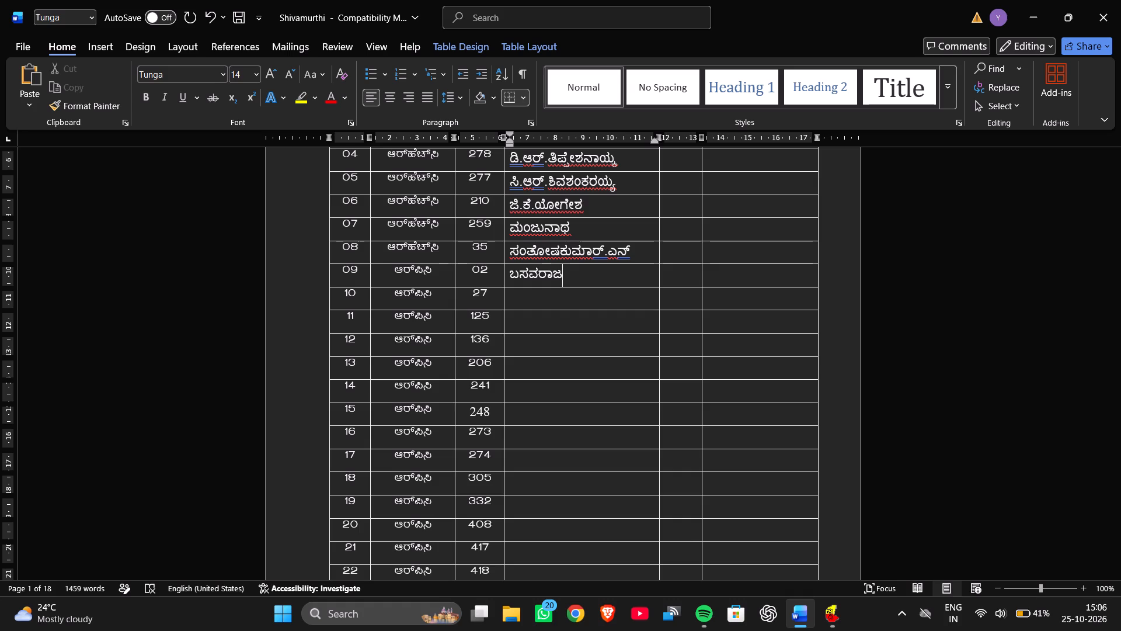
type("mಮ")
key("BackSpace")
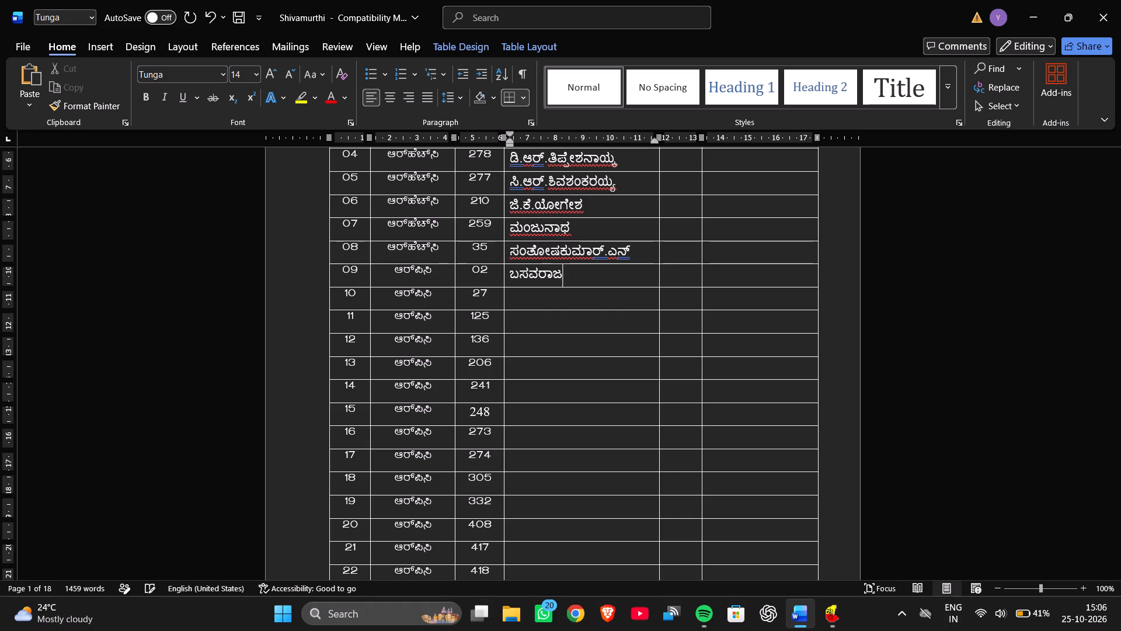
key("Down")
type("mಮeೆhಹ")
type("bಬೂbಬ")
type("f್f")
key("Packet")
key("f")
Enter the staff members' names in Kannada in the name column of rows 11 and 12, post numbers 125 and 136.
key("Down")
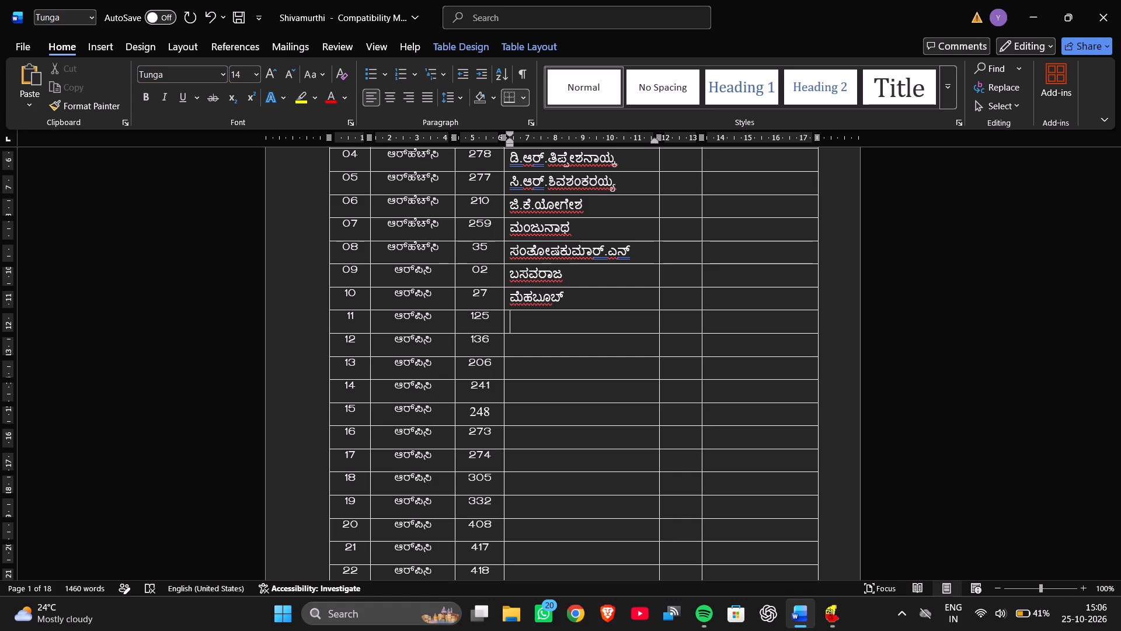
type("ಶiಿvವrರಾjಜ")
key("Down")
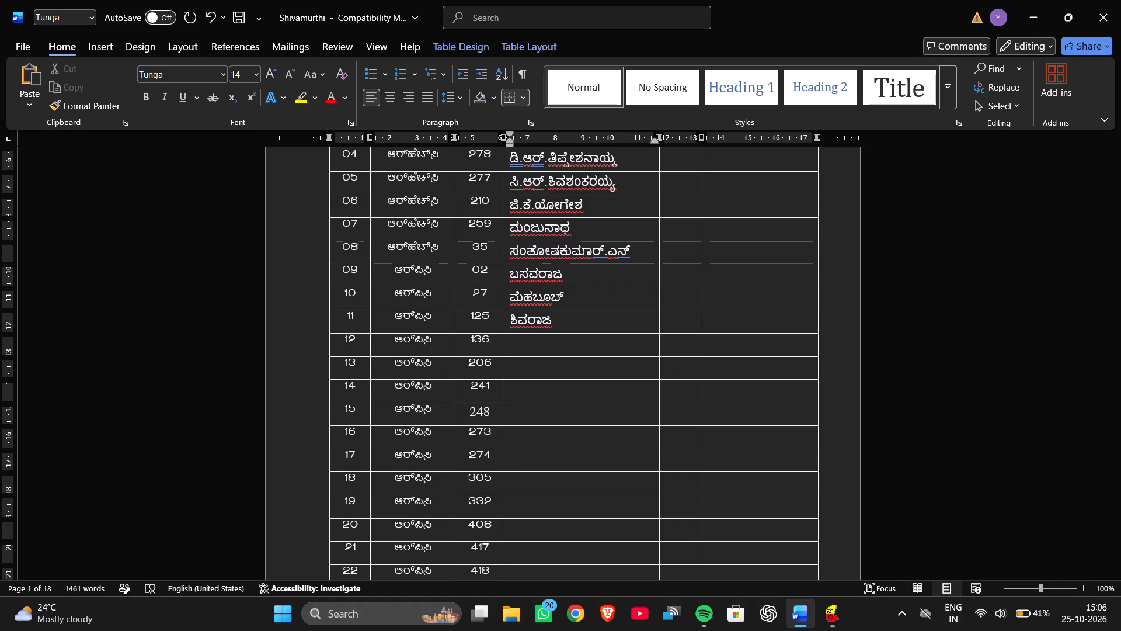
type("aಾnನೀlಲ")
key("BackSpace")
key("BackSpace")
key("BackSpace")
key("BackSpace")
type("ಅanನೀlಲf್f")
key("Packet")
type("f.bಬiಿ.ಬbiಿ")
Enter the staff members' names in Kannada in the name column of rows 13 and 14, post numbers 206 and 241.
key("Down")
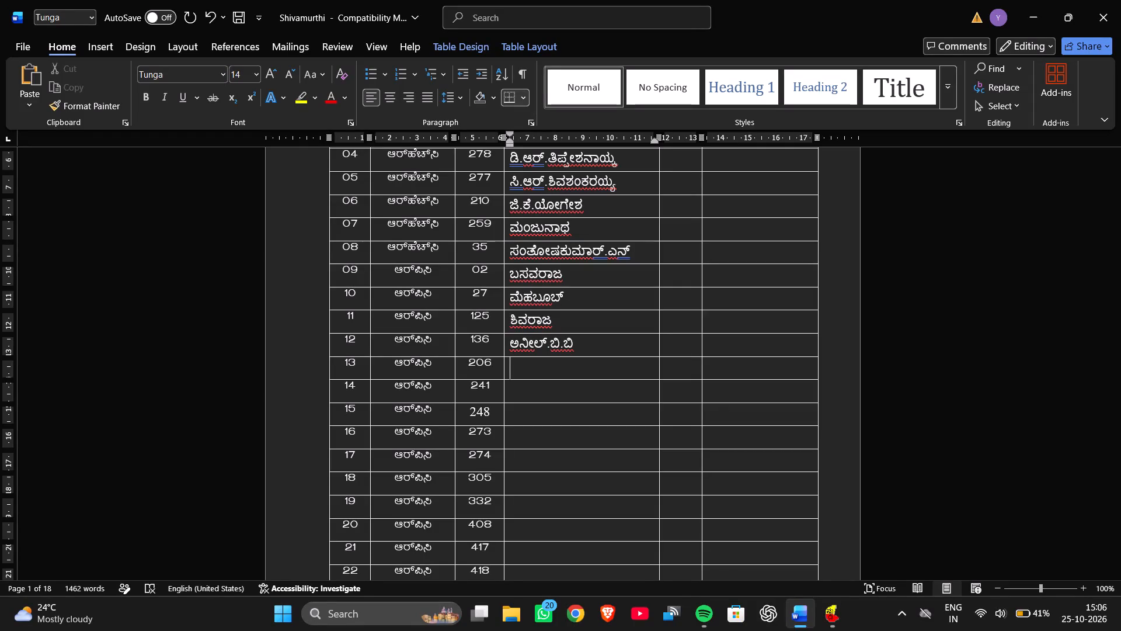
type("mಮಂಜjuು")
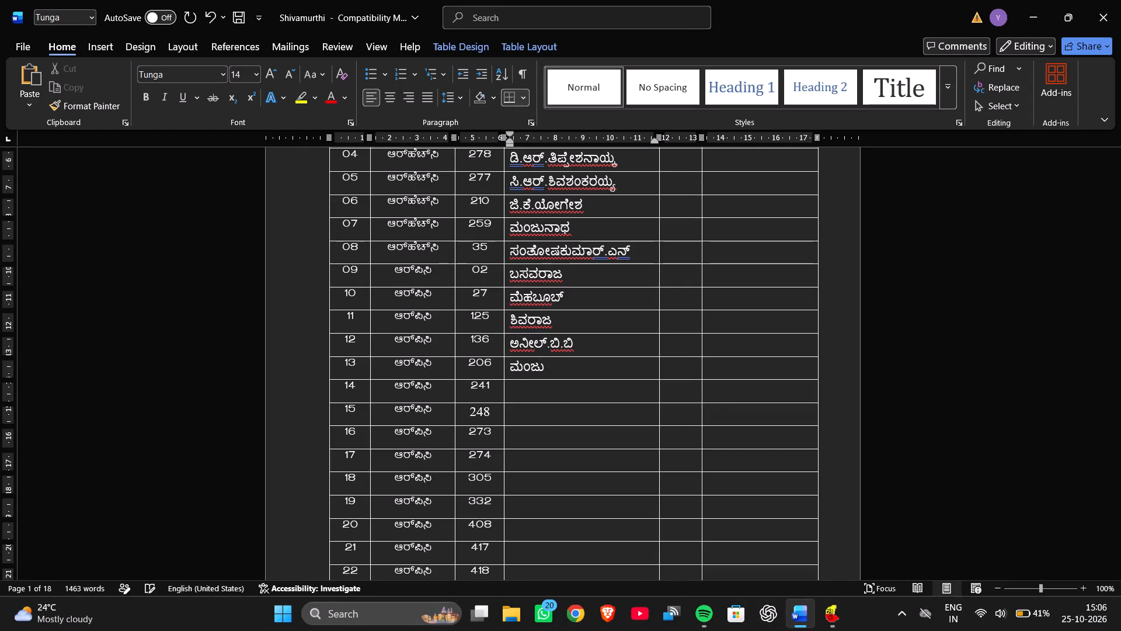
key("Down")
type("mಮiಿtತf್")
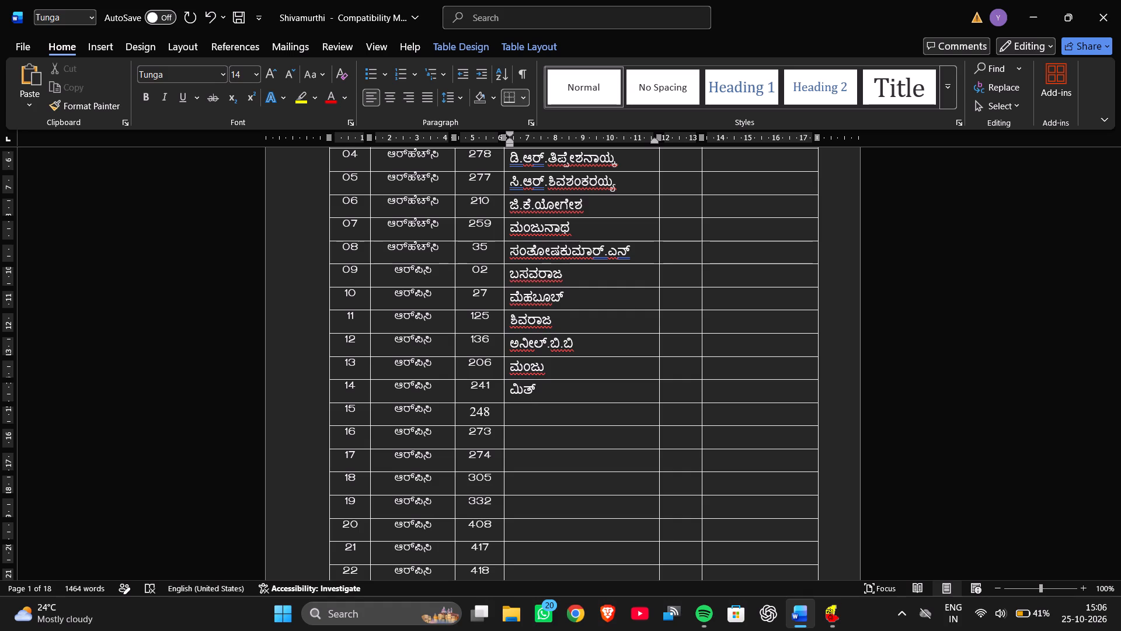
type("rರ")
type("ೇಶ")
Enter the staff member's name in Kannada, followed by the initials, in the name column of row 15, post number 248.
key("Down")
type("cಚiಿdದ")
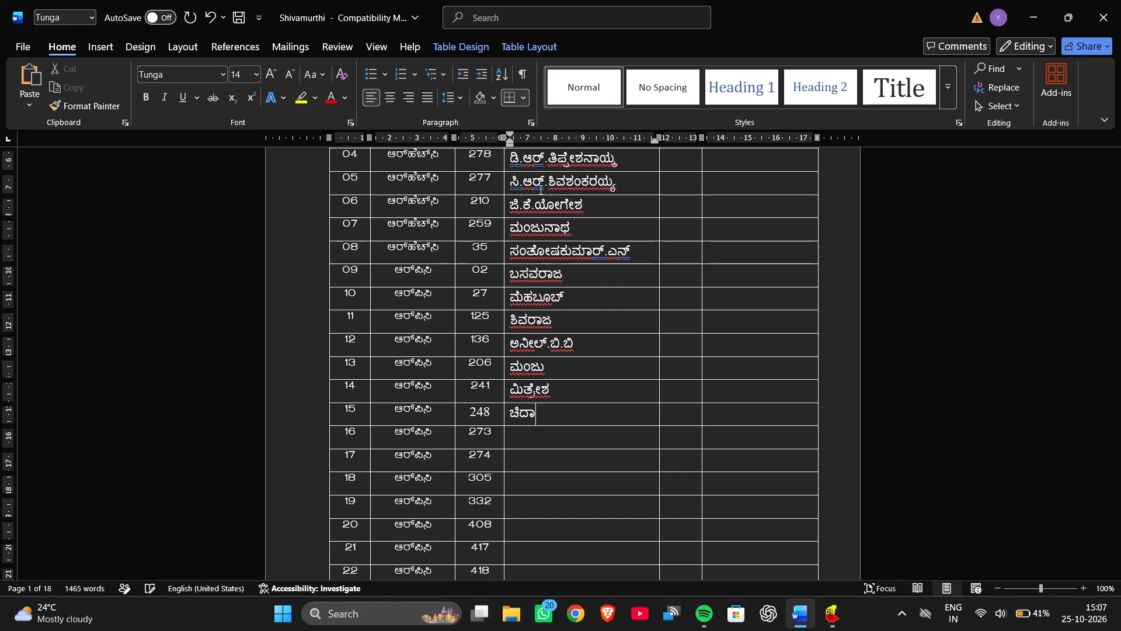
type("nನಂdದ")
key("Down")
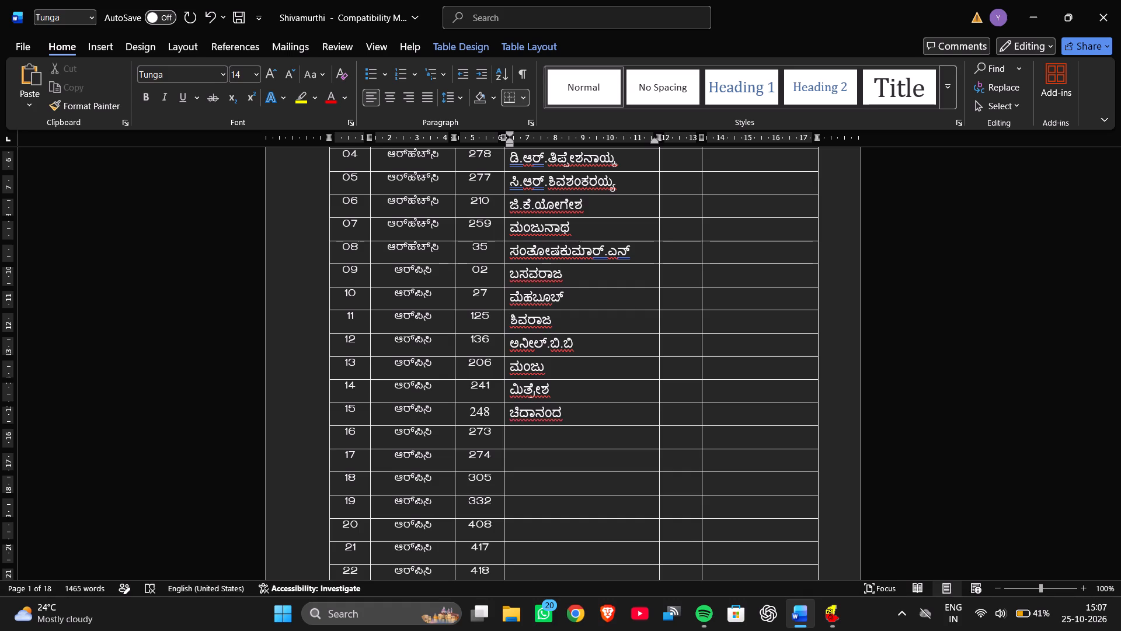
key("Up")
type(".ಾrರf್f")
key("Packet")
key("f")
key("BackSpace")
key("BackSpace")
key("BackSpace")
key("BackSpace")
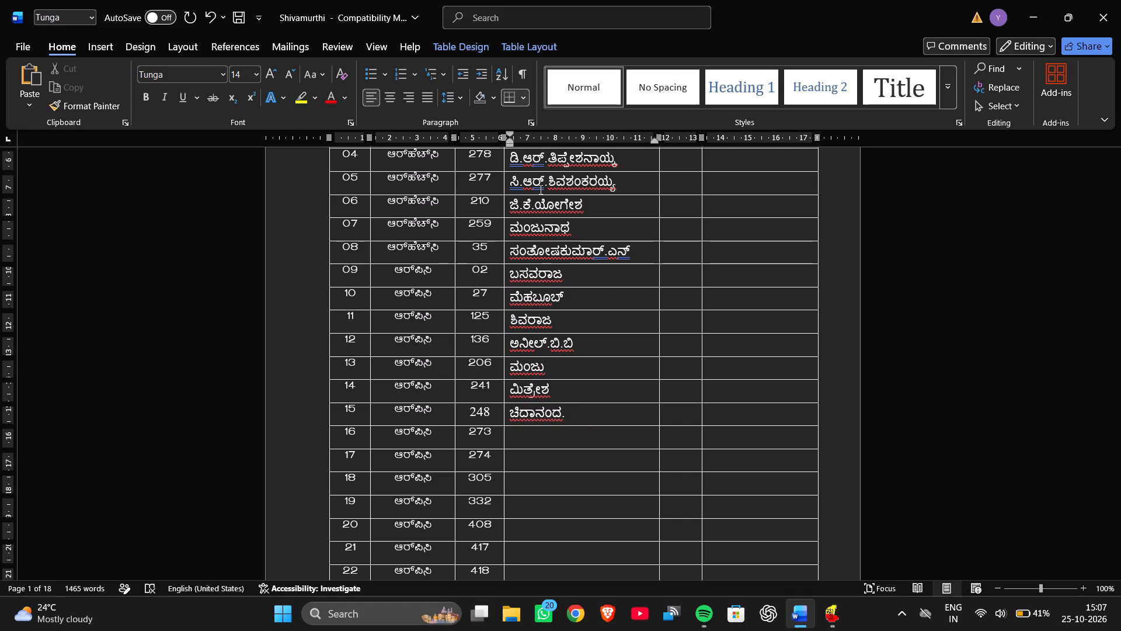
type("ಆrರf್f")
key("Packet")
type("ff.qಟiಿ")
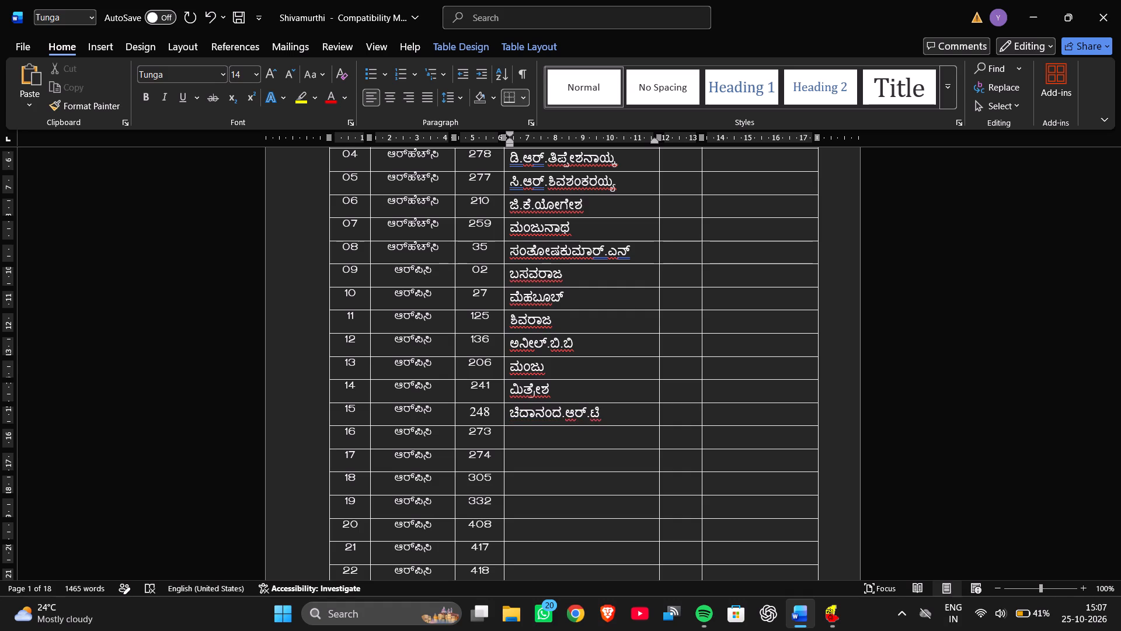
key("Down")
Enter the staff members' names in Kannada in the name column of rows 16 and 17, post numbers 273 and 274.
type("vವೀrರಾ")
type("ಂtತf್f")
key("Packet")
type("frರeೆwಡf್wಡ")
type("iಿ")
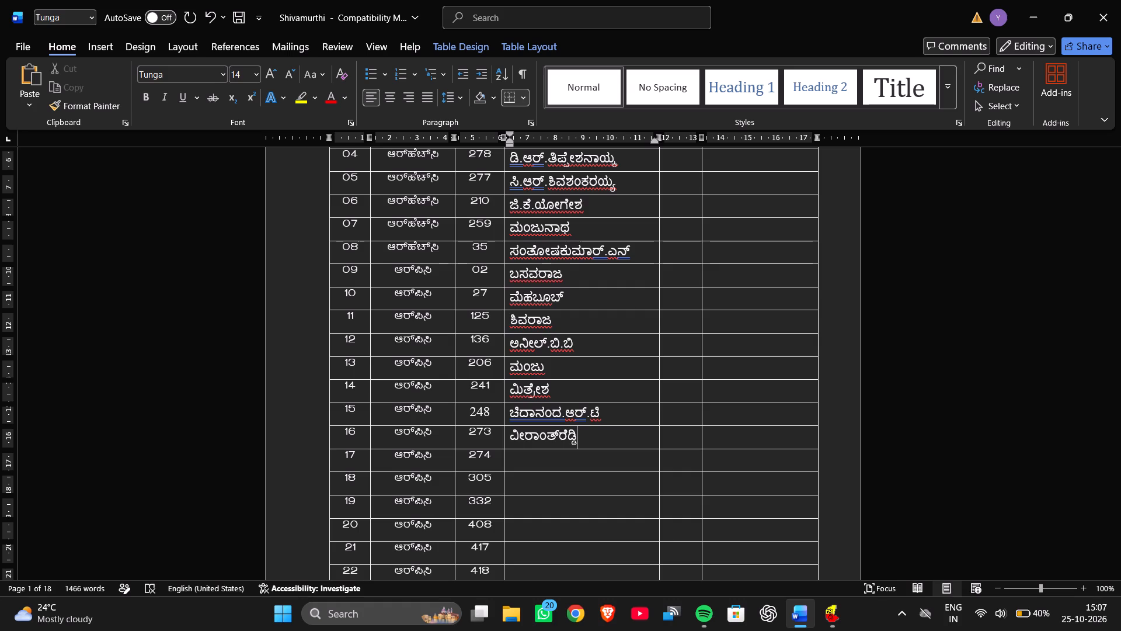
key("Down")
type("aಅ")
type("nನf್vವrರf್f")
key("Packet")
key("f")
Enter the staff members' names in Kannada in the name column of rows 18, 19 and 20, post numbers 305, 332 and 408.
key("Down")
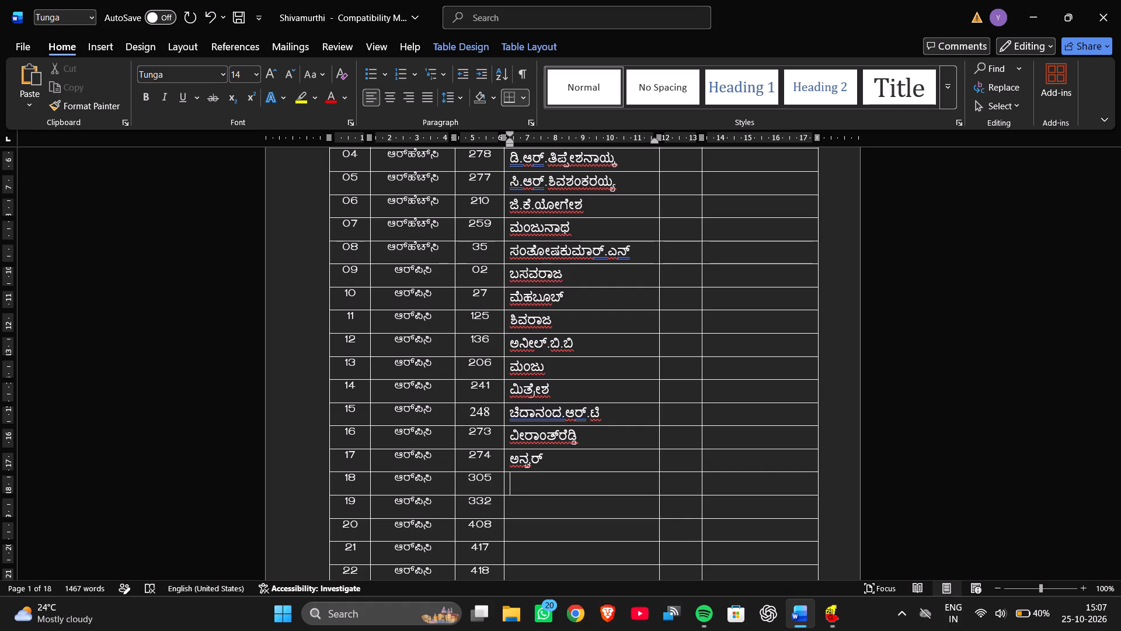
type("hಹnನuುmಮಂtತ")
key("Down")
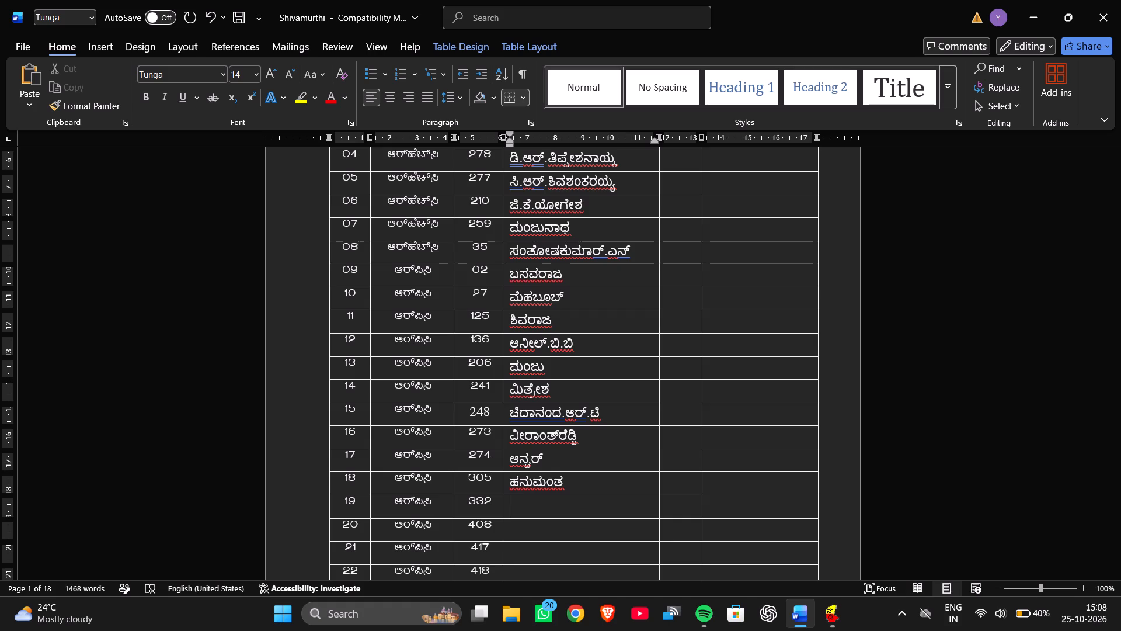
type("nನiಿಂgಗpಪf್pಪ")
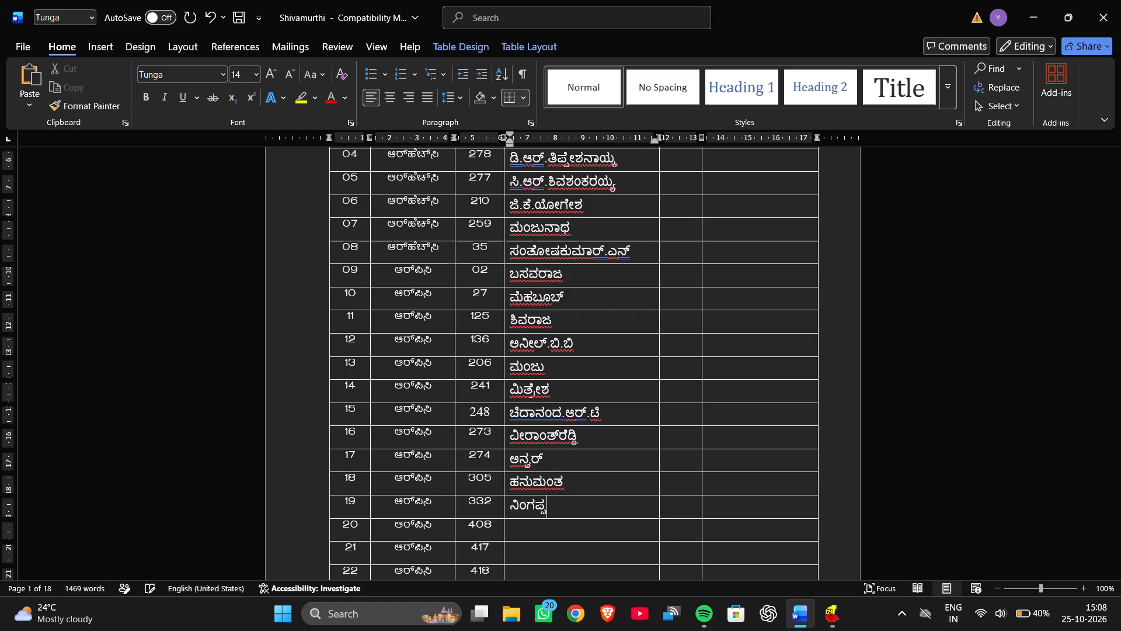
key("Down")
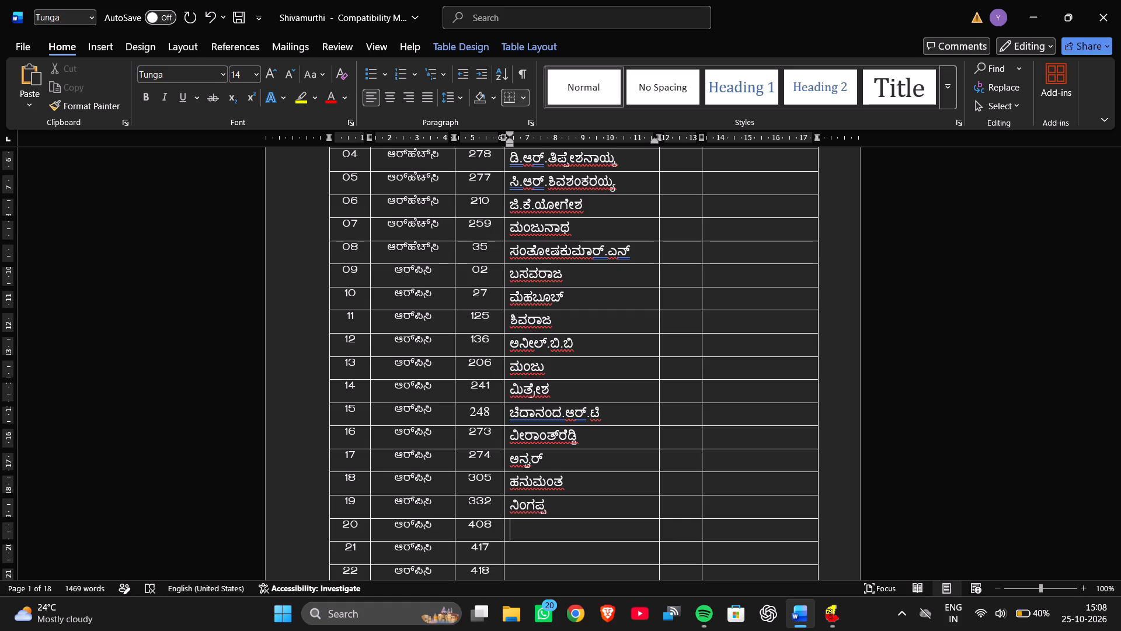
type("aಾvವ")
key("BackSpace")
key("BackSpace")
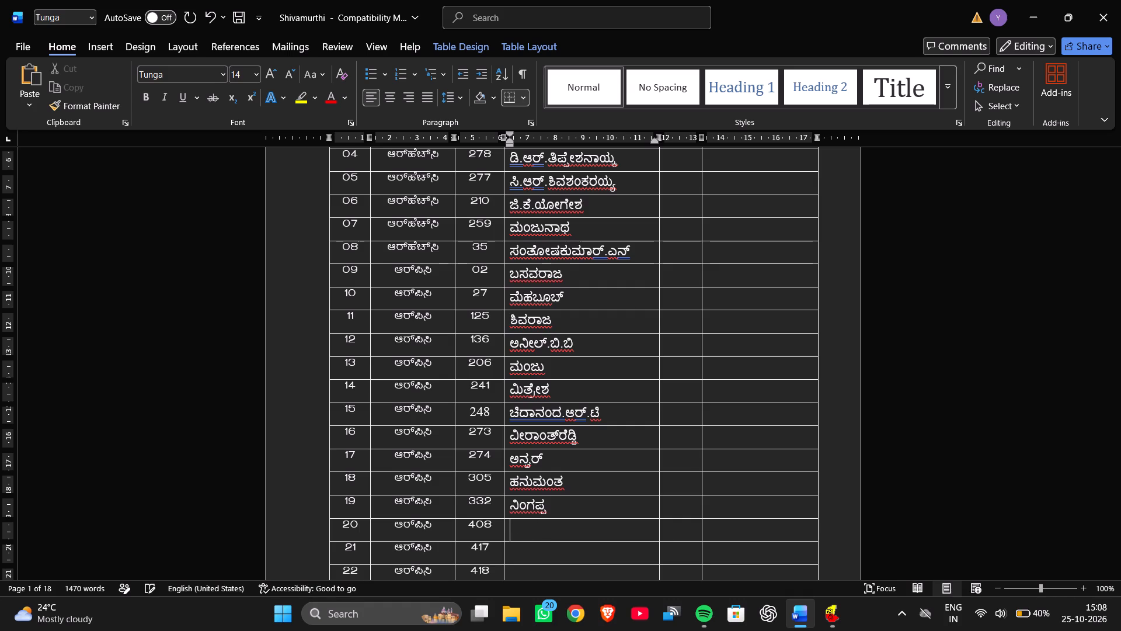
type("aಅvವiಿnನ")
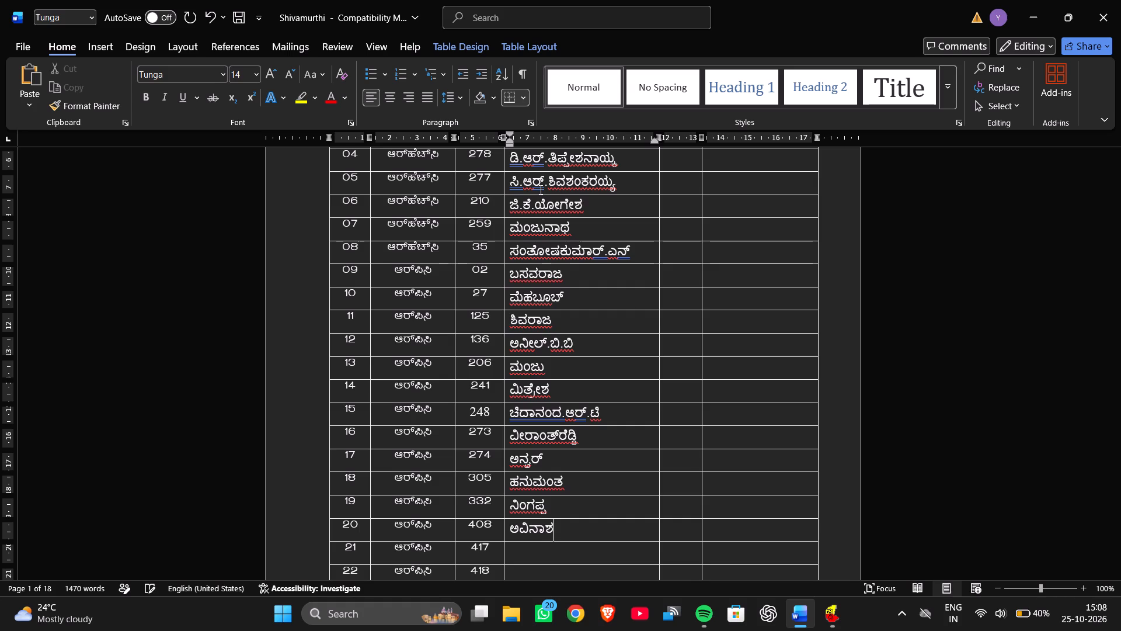
Enter the staff members' names in Kannada in the name column of rows 21 and 22, post numbers 417 and 418.
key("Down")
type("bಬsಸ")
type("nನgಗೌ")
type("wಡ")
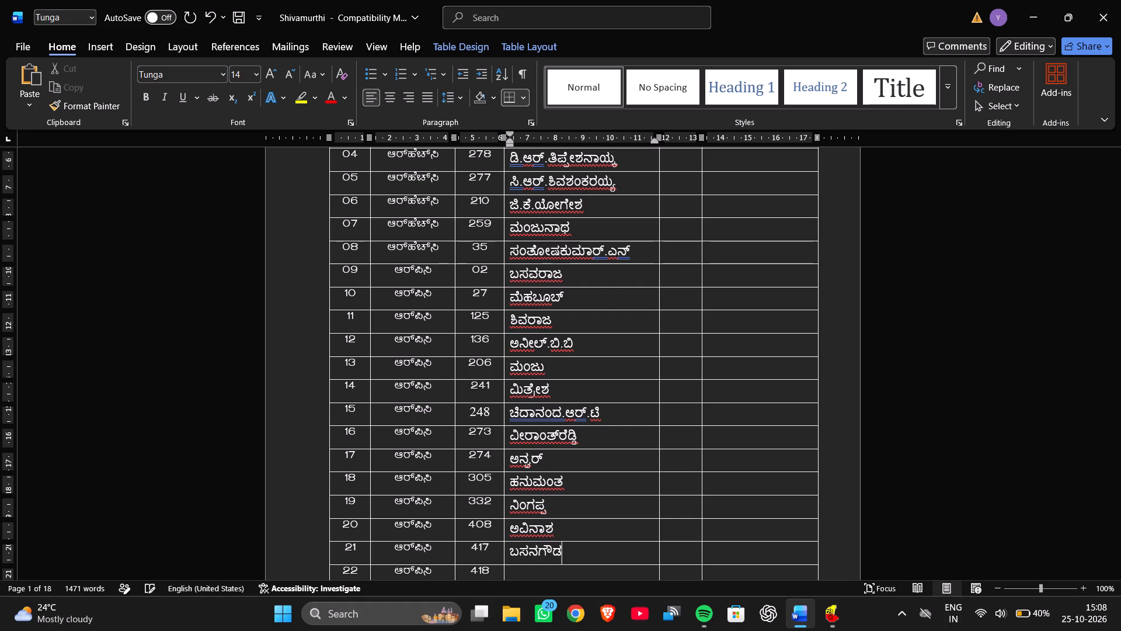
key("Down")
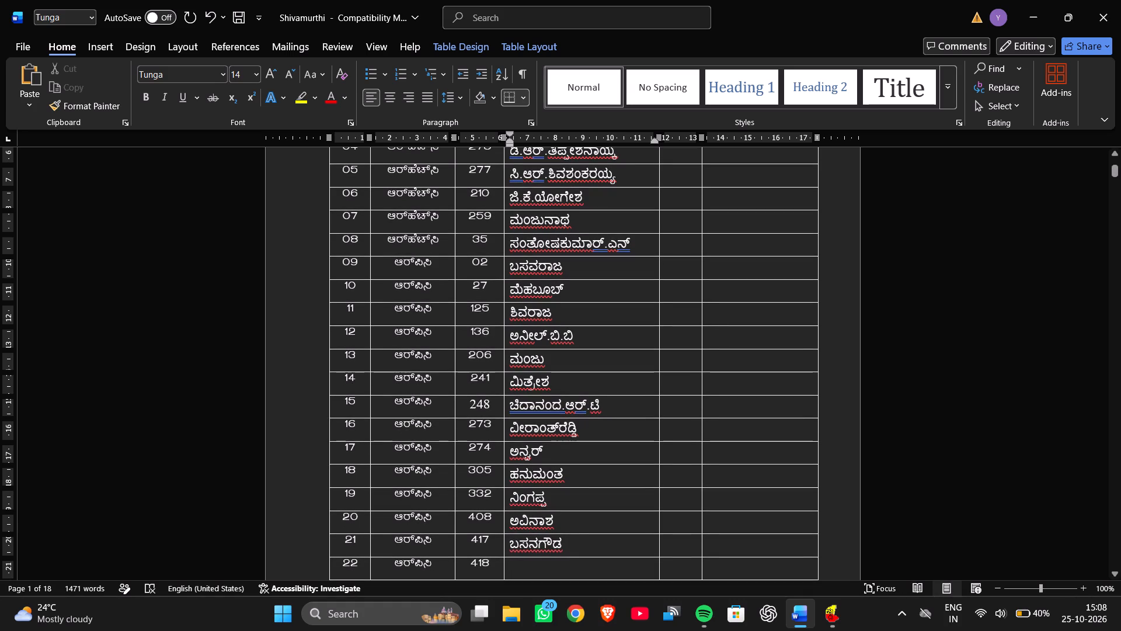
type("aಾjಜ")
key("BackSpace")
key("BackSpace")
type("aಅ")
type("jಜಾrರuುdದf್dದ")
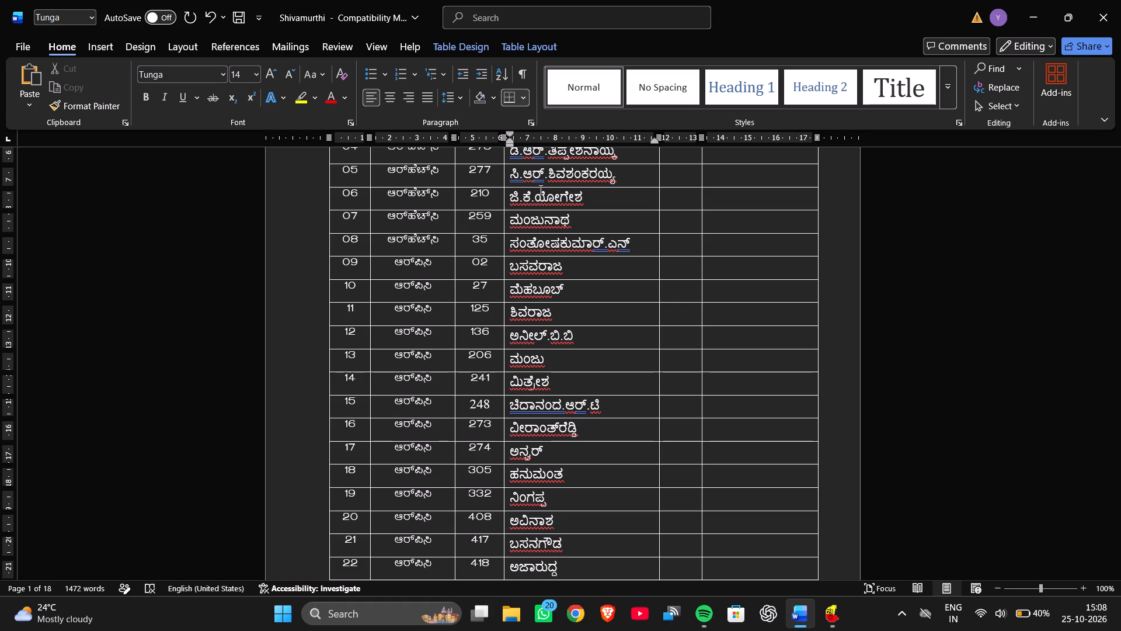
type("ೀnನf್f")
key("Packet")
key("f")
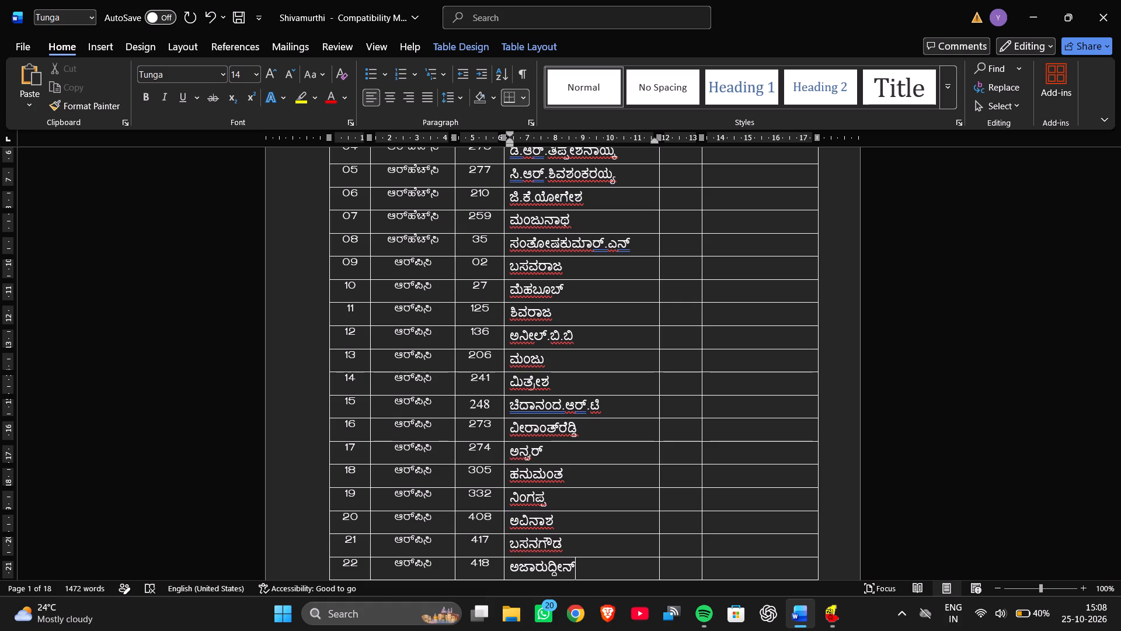
In the summary table below the roster, set the ಆರ್‌ಹೆಚ್‌ಸಿ count to 05 and the ಆರ್‌ಪಿಸಿ count to 14.
scroll(539, 189, "down", 2)
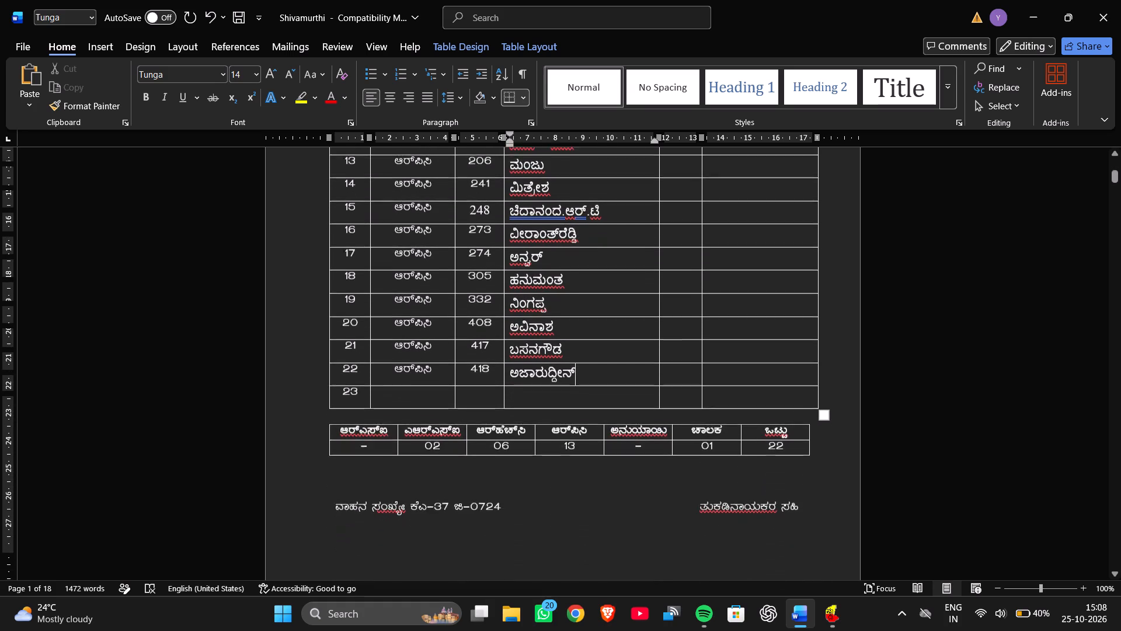
scroll(539, 189, "down", 1)
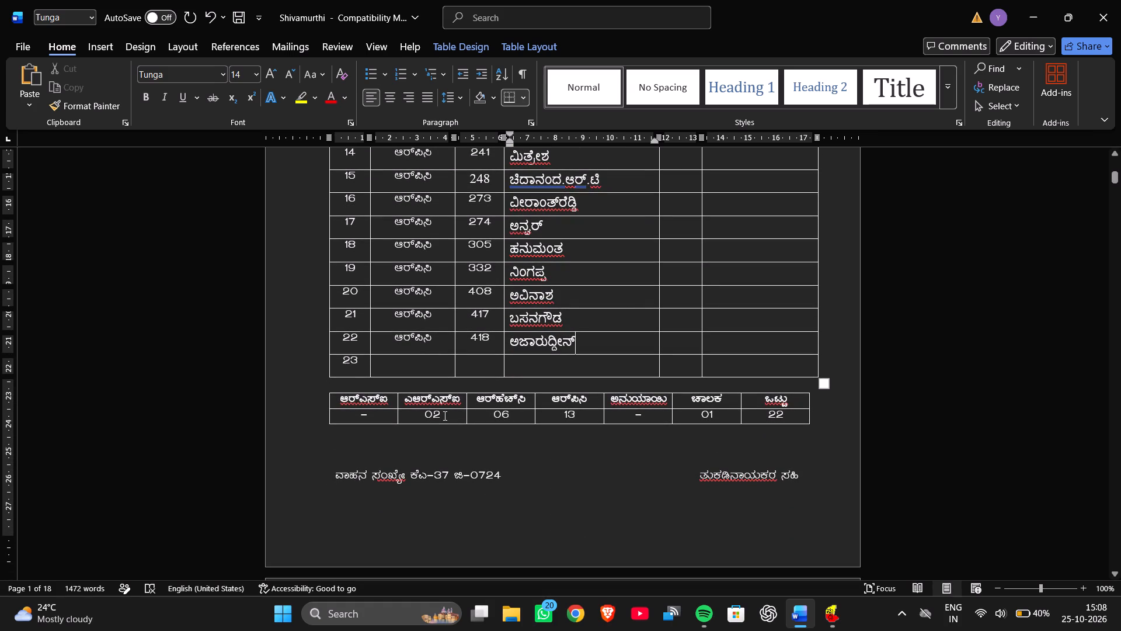
left_click(444, 417)
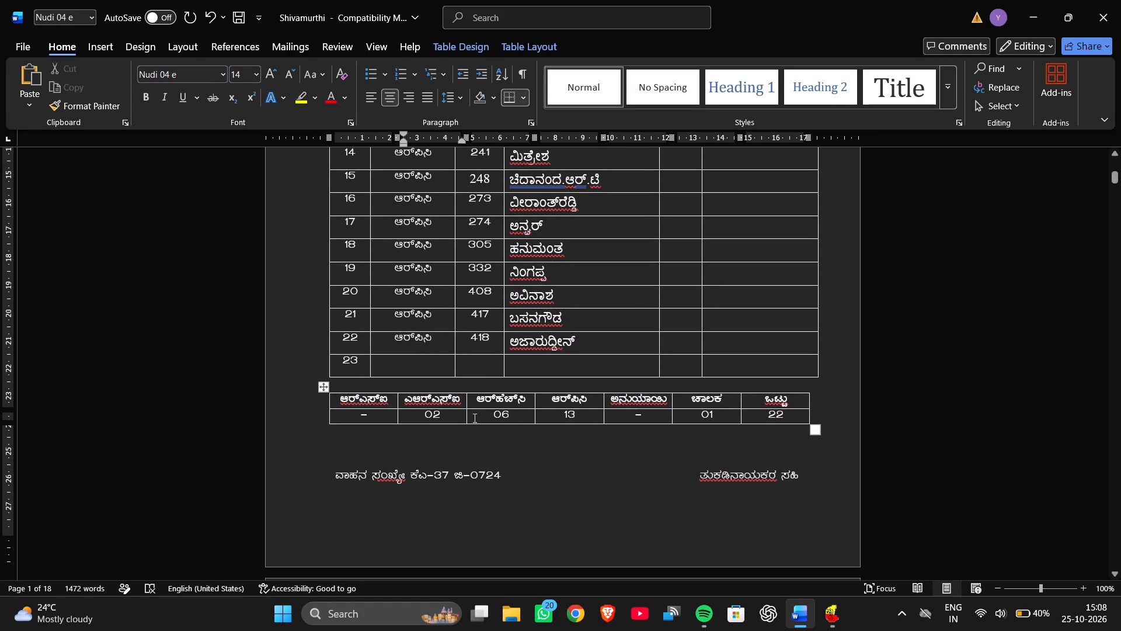
left_click(512, 415)
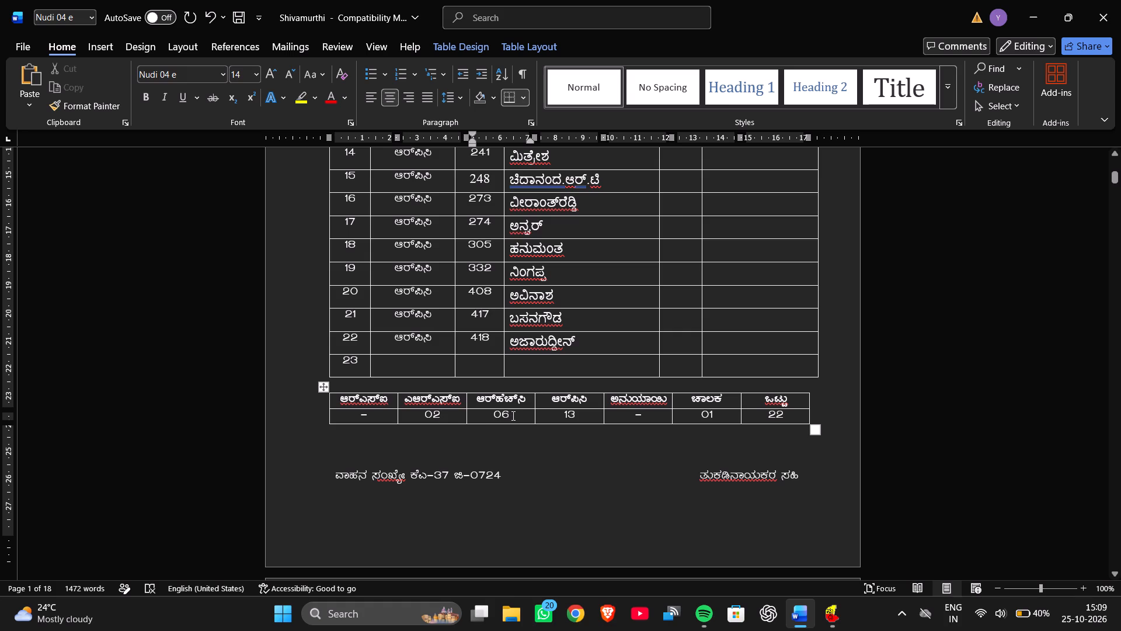
key("BackSpace")
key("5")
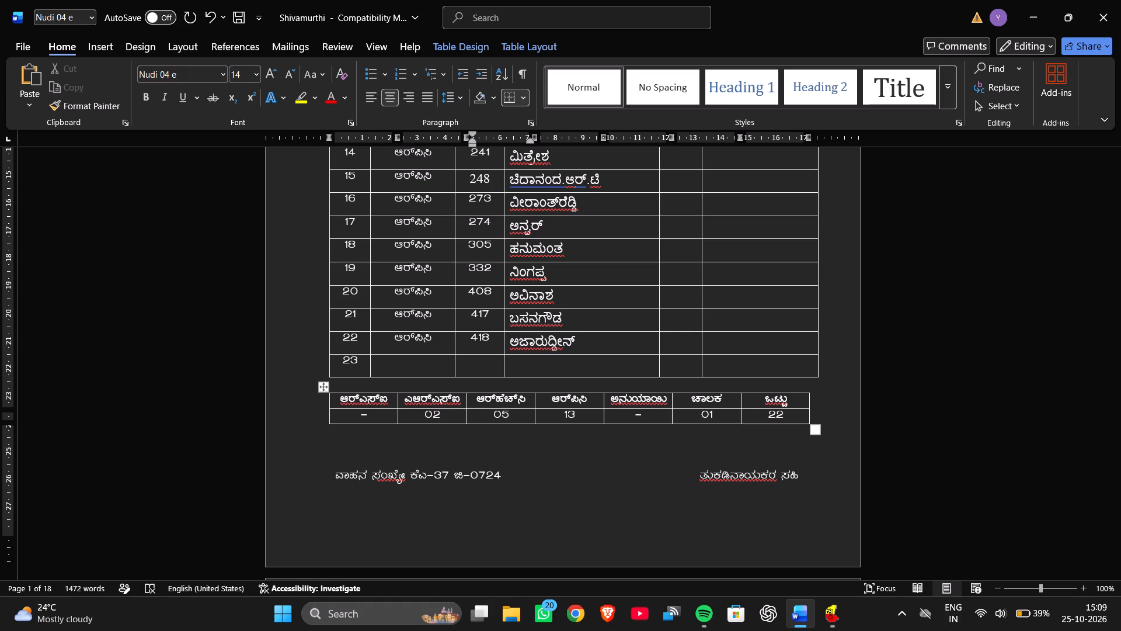
key("Tab")
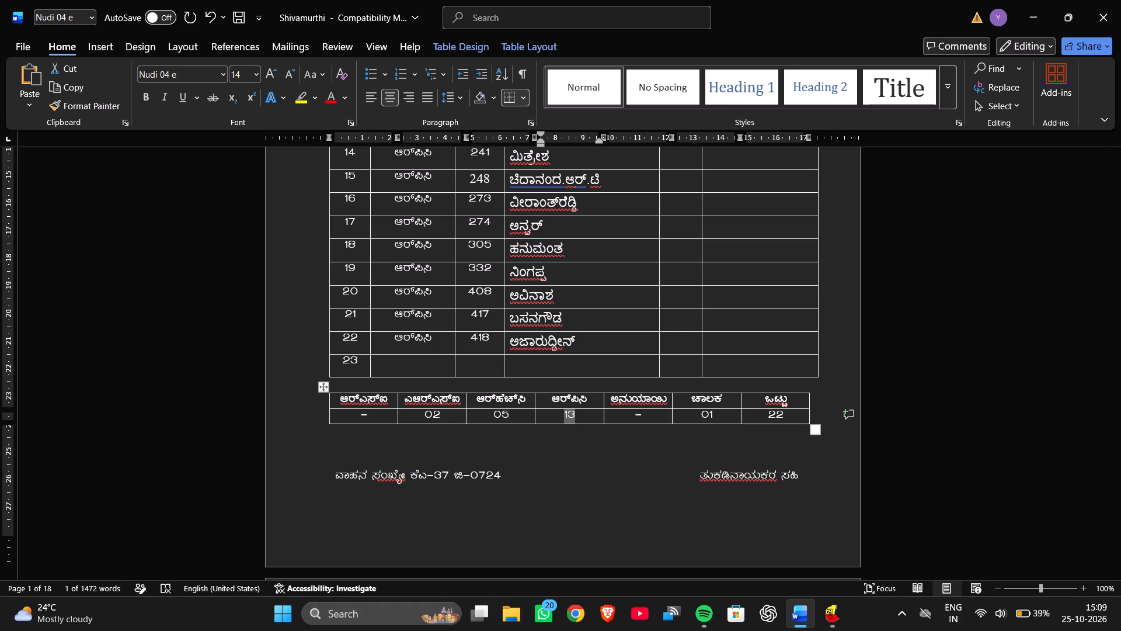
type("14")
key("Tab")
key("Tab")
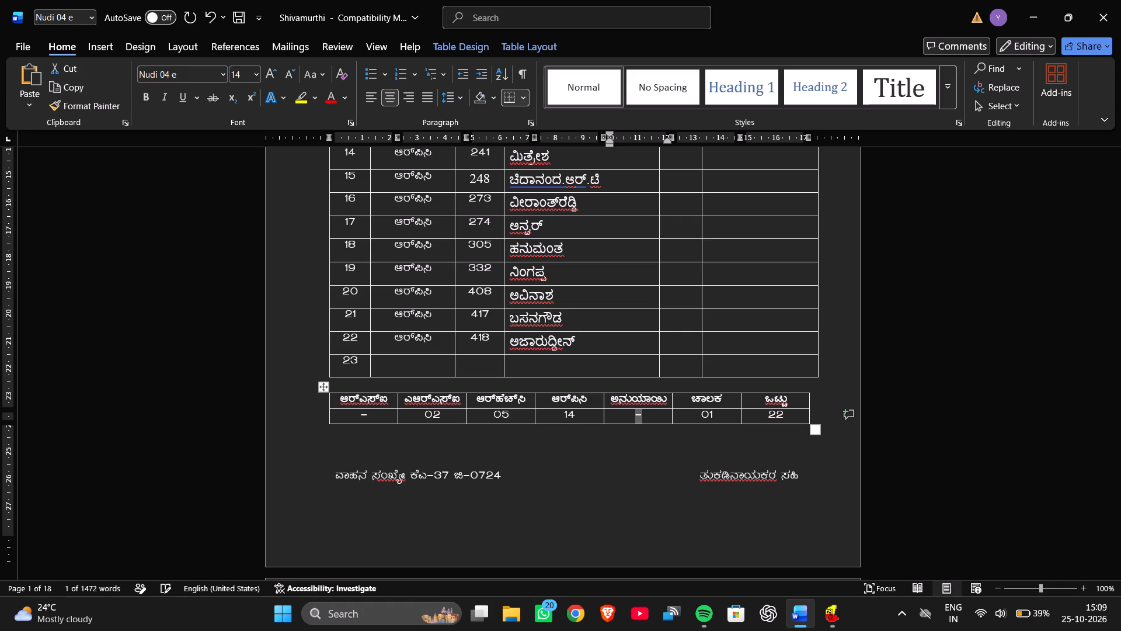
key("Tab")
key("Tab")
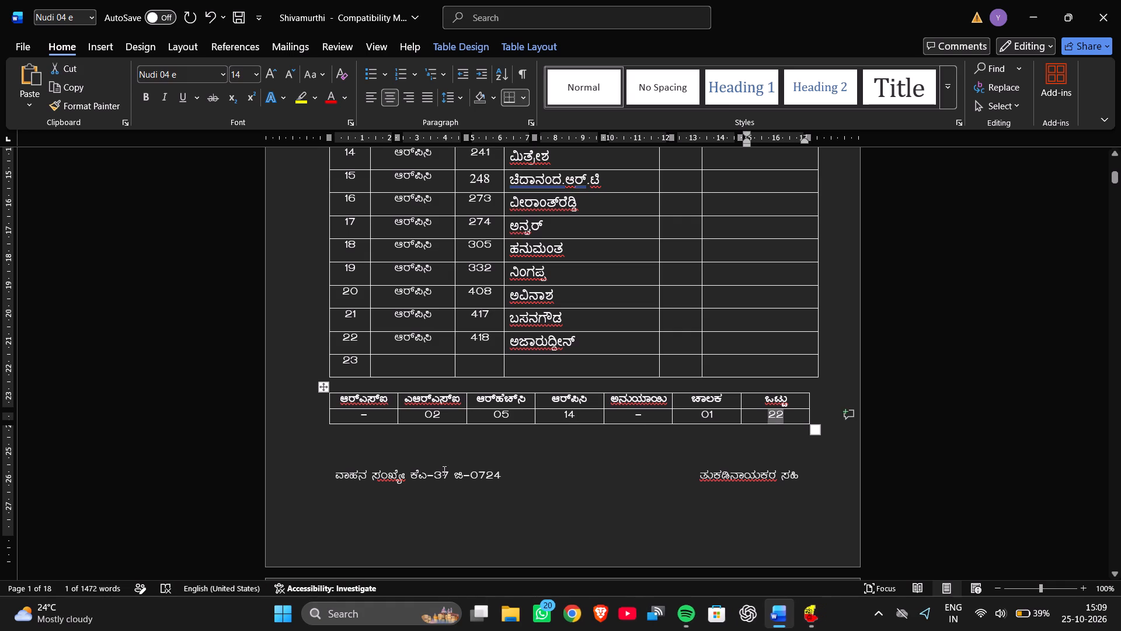
left_click(434, 479)
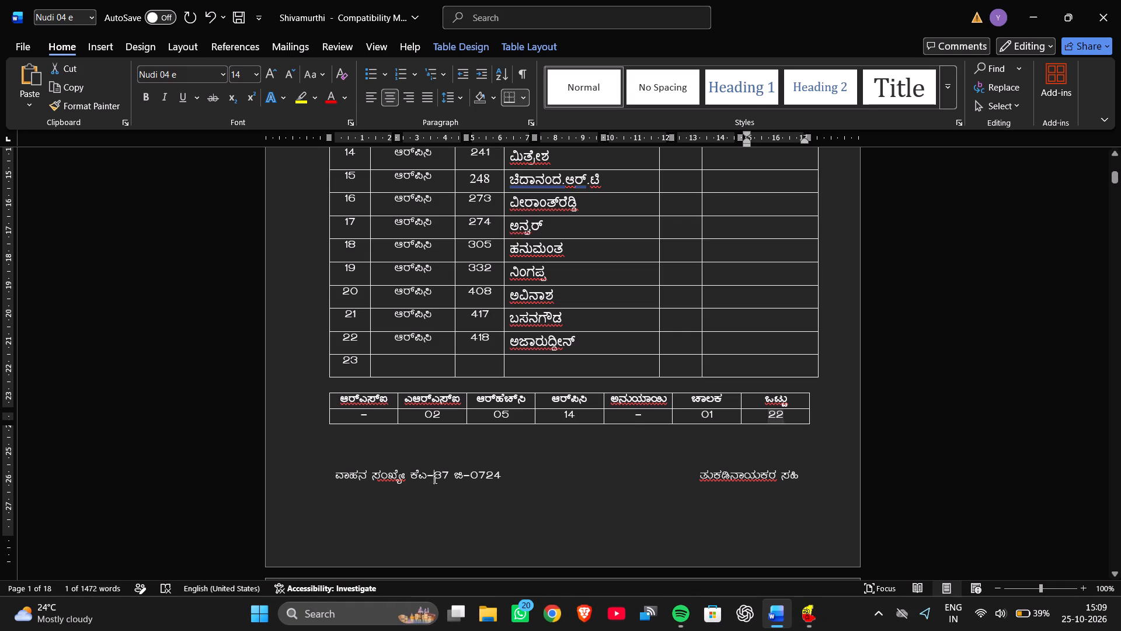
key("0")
key("Right")
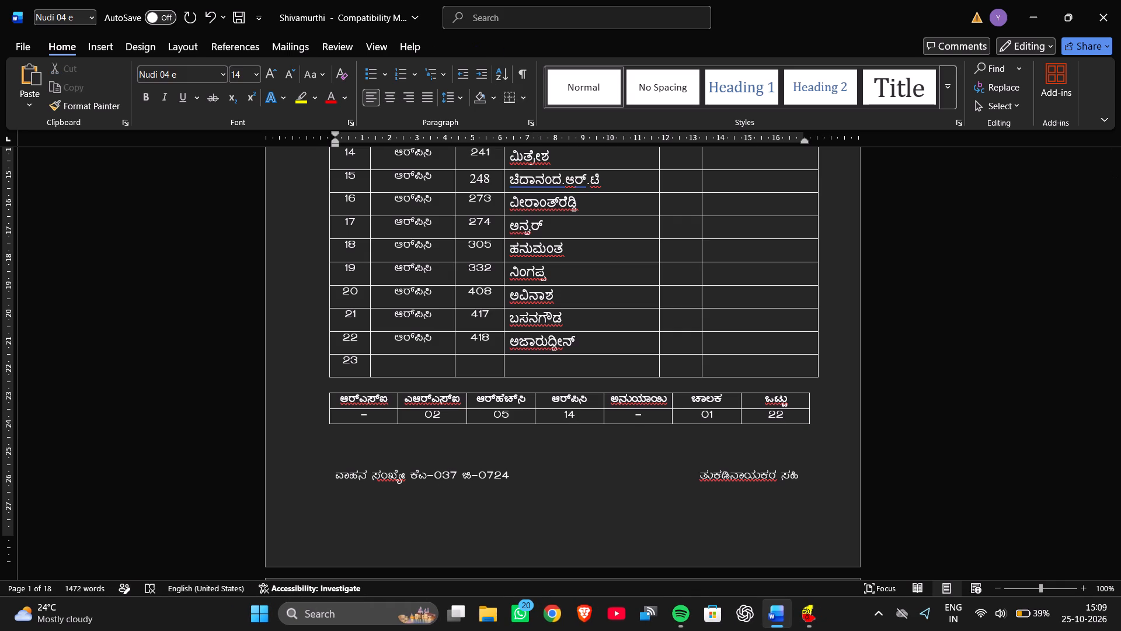
key("Delete")
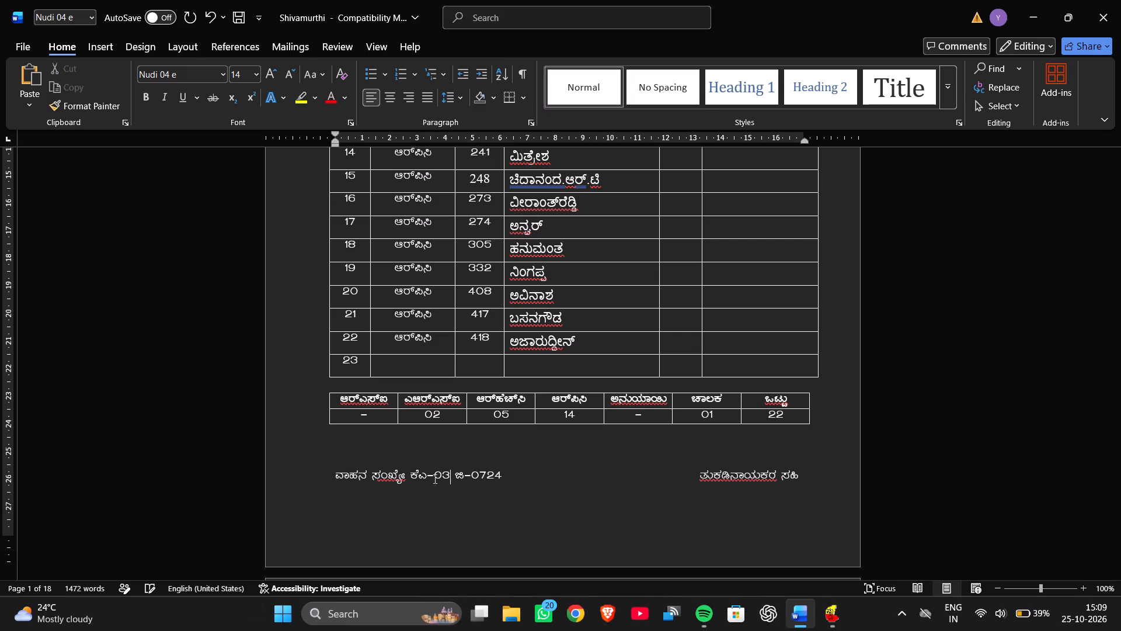
key("Right")
key("Right")
key("Right")
key("Delete")
key("Delete")
key("Delete")
key("Delete")
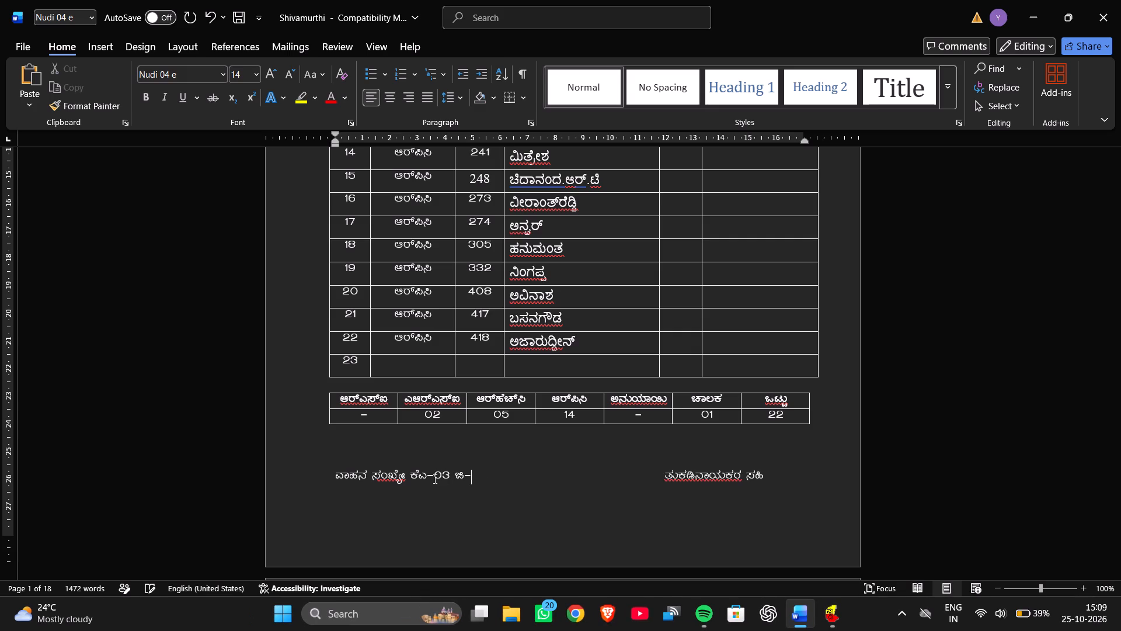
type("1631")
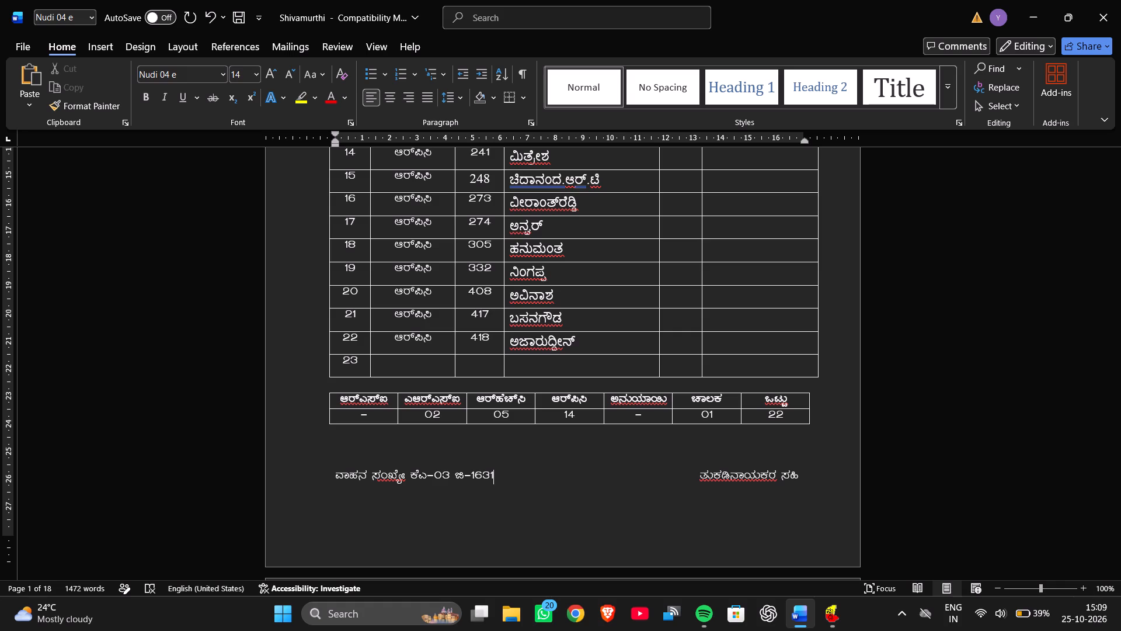
Save the document.
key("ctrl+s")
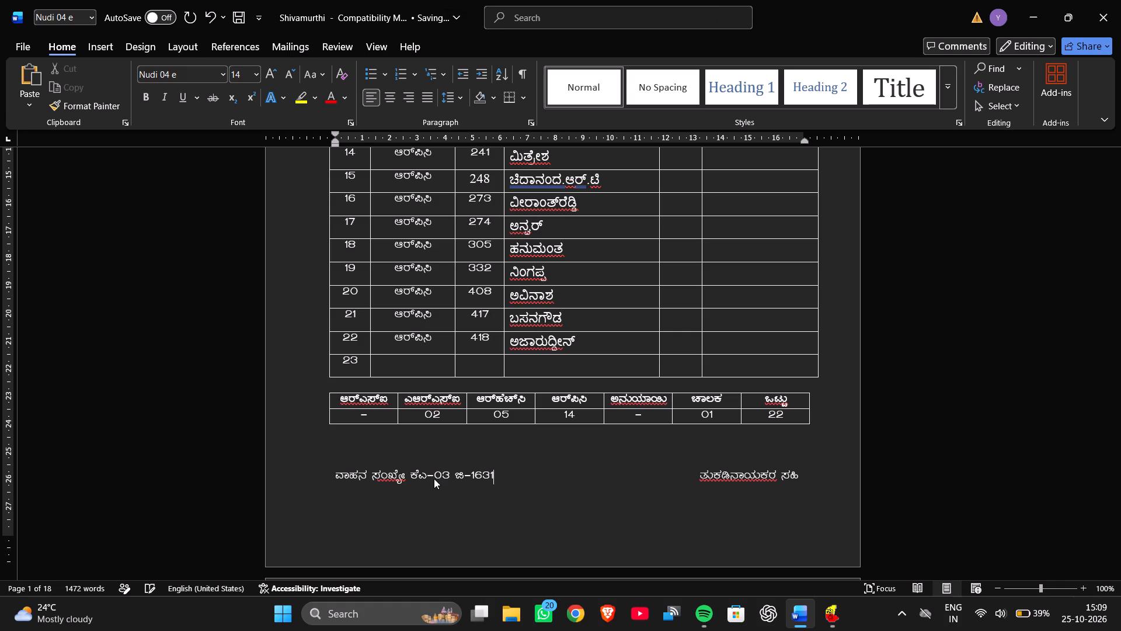
Review the first page's roster from the dated heading through the staff rows to the summary table and vehicle number.
scroll(434, 479, "up", 5)
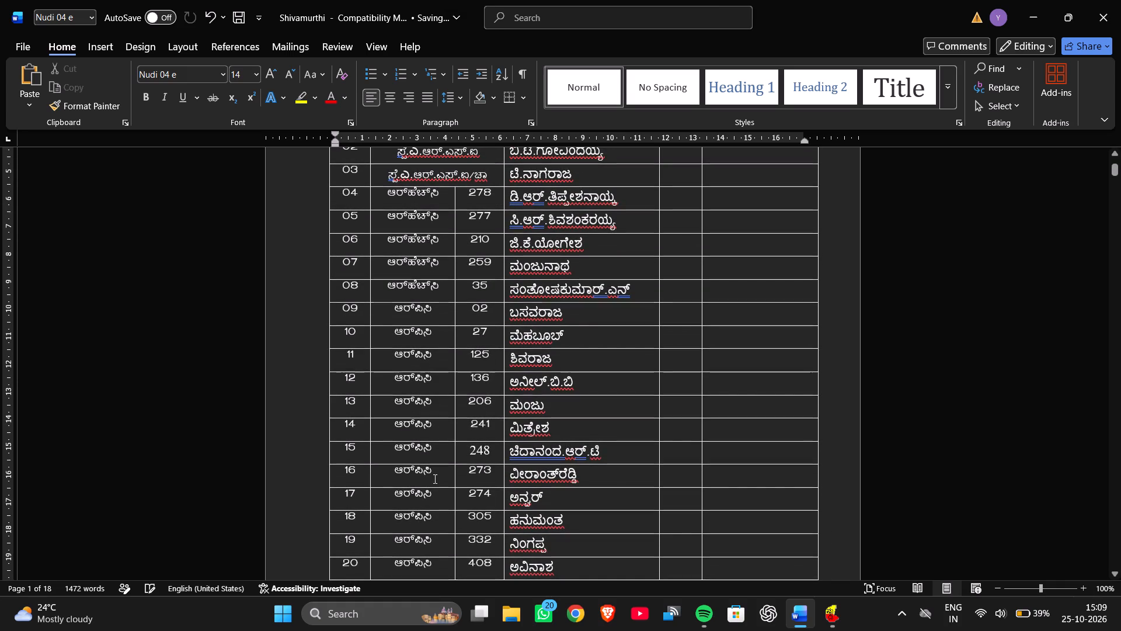
scroll(434, 479, "up", 3)
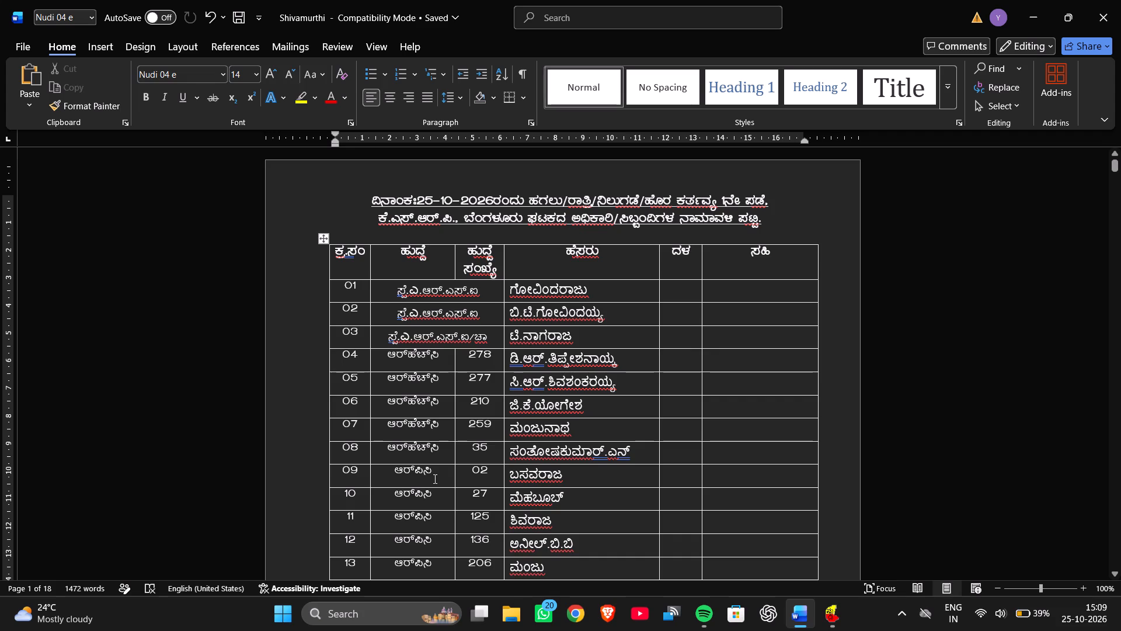
scroll(434, 479, "down", 5)
scroll(434, 479, "up", 2)
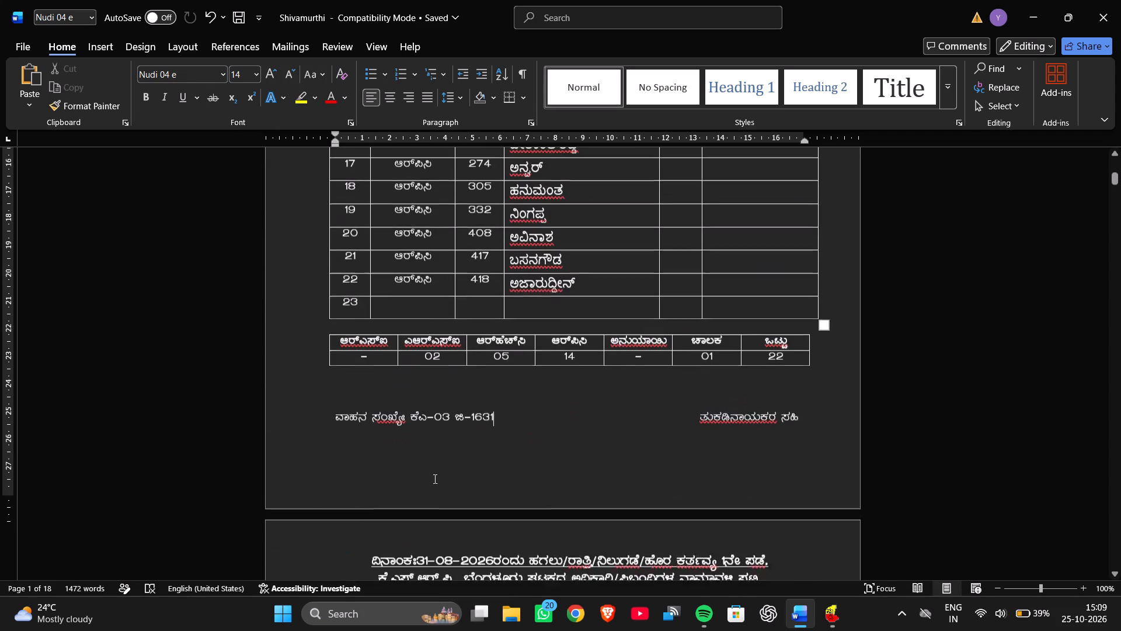
scroll(434, 479, "up", 3)
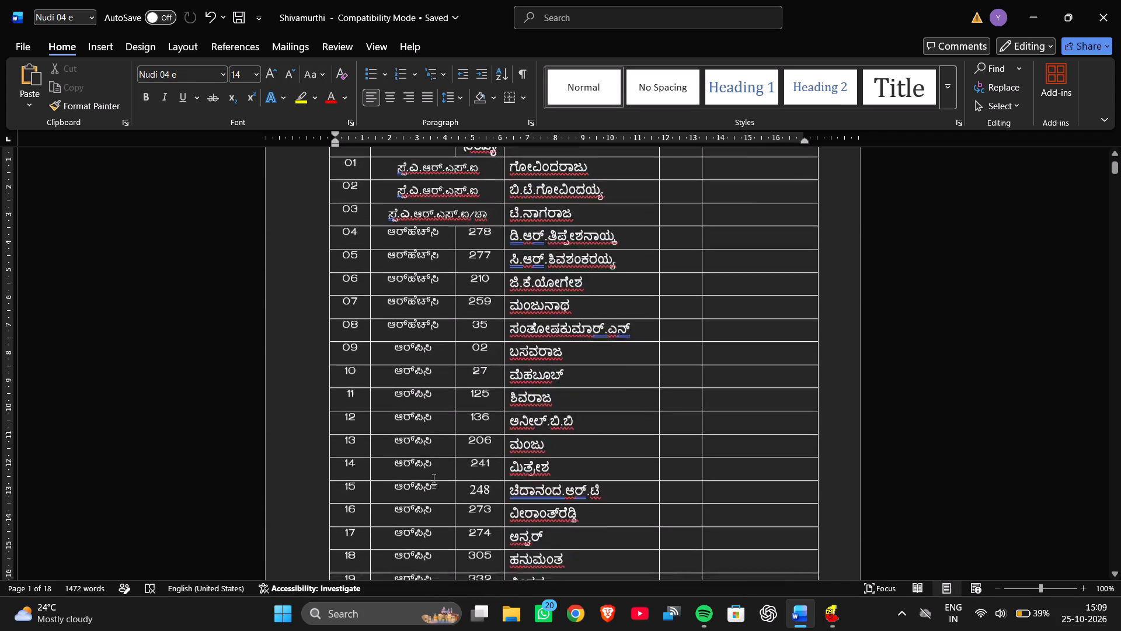
scroll(434, 479, "up", 1)
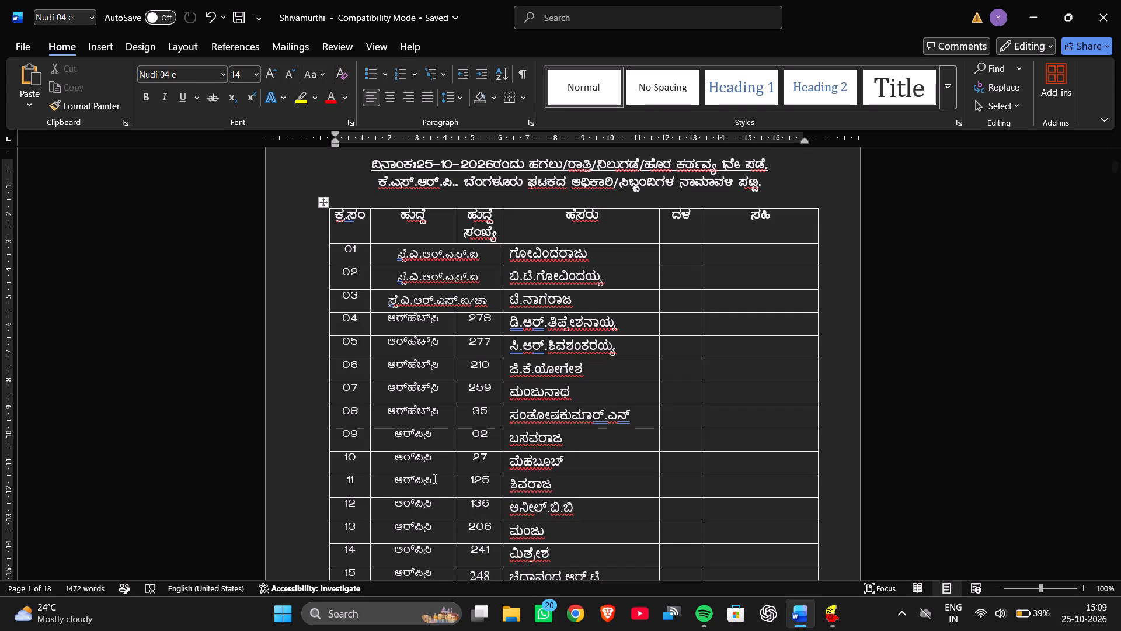
In the roster's ದಳ column, enter ಇ for rows 01 and 02 and ಡಿ for rows 04 and 05, leaving row 03 blank.
left_click(683, 251)
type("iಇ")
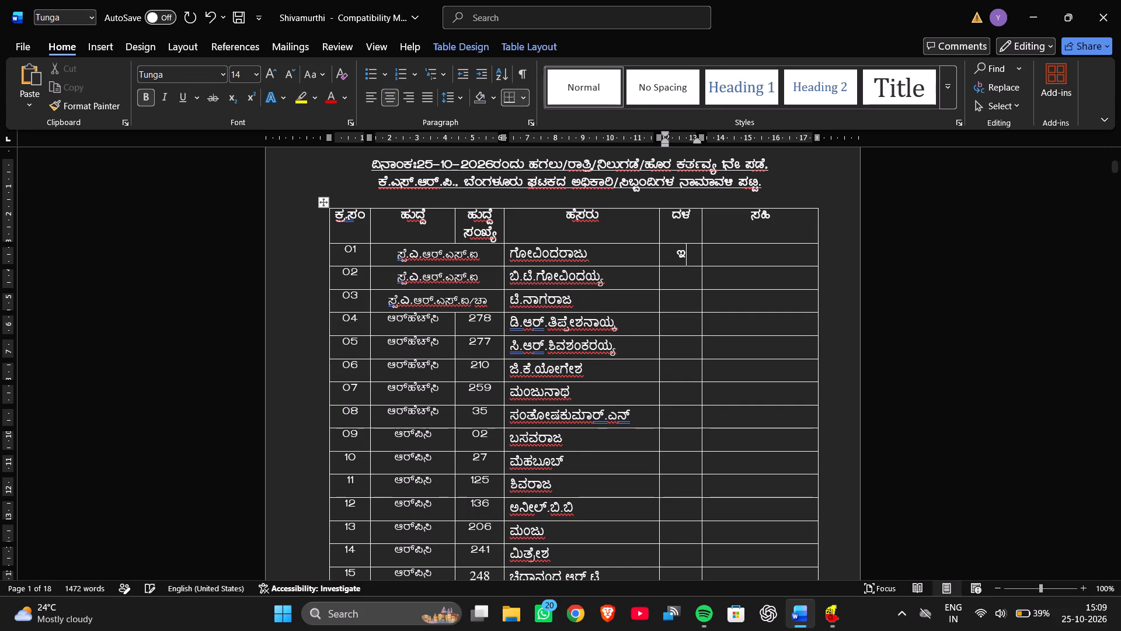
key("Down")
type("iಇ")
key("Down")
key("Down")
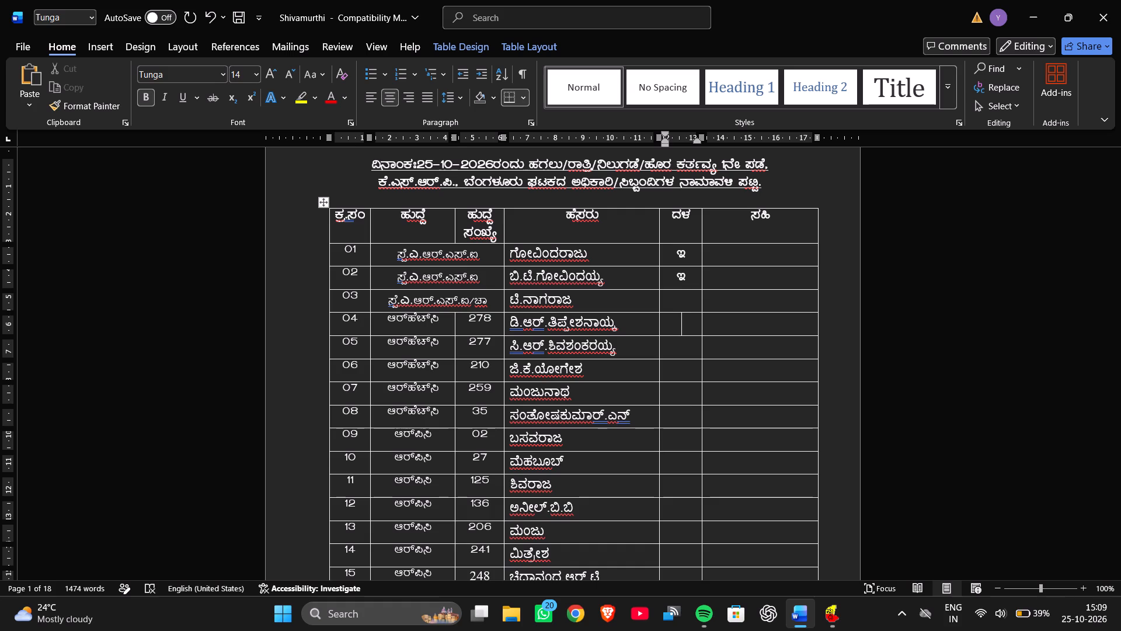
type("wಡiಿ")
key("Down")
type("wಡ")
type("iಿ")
Fill the ದಳ cells of rows 06 to 10 with ಎ, ಬಿ, ಡಿ, ಎ and ಎಫ್ in that order.
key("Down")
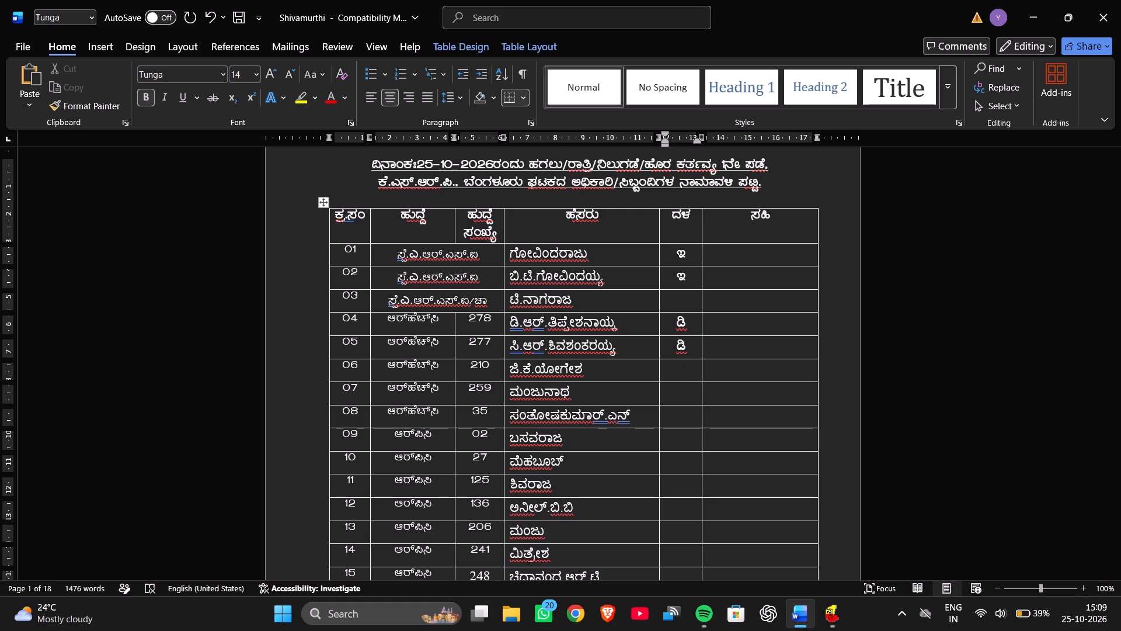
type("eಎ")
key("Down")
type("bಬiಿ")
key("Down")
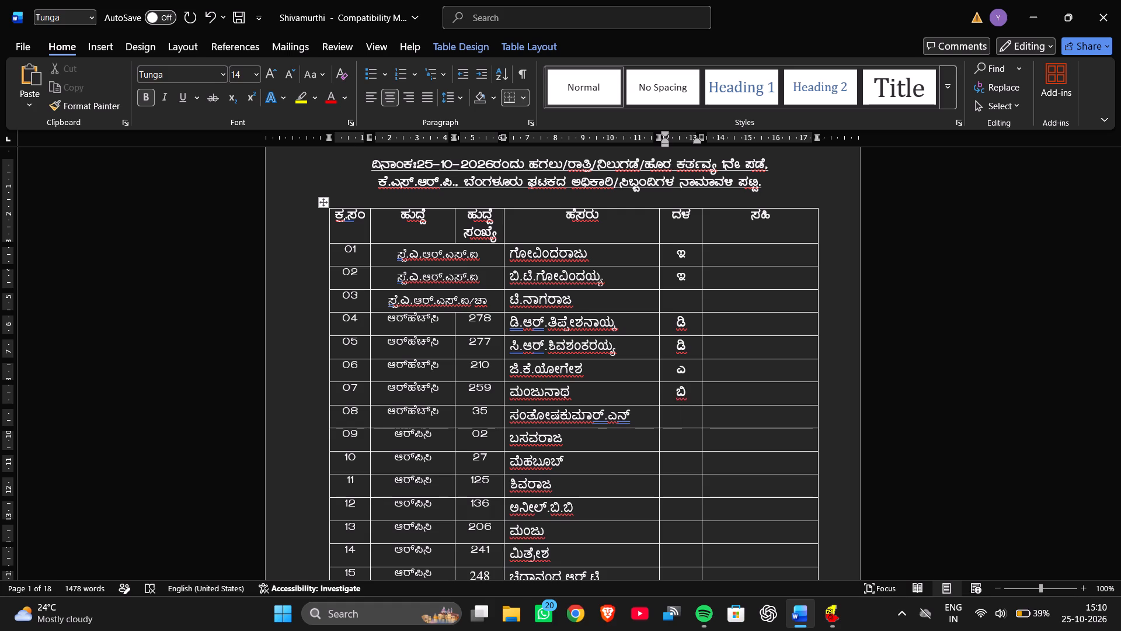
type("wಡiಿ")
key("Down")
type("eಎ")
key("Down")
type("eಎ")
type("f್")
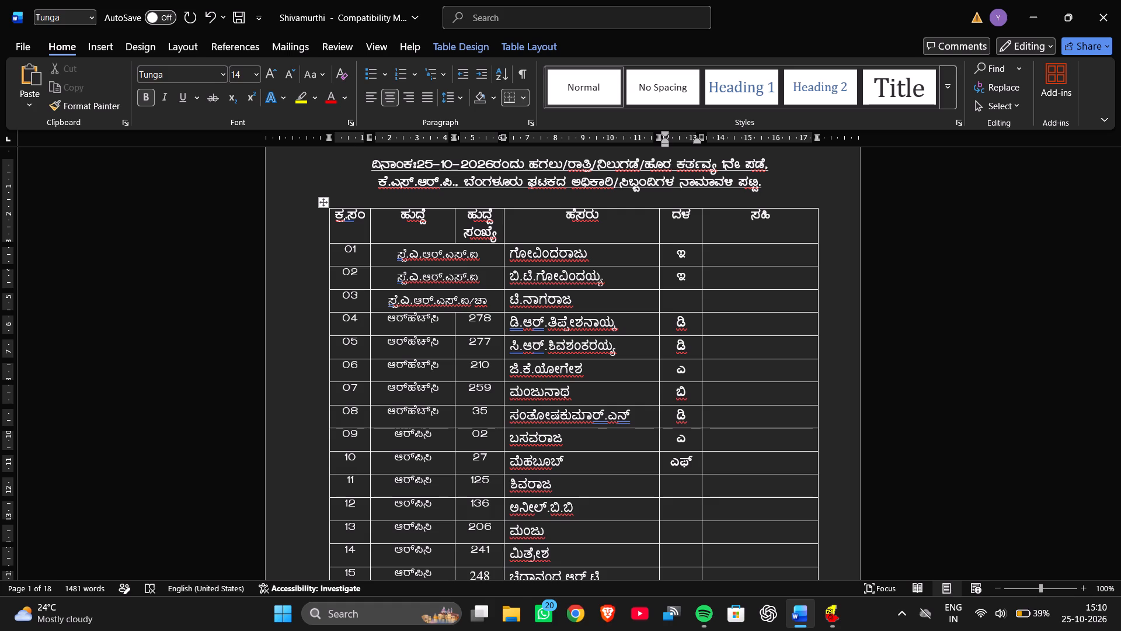
Fill the ದಳ column with ಬಿ for row 11, ಸಿ for rows 12 to 14, and ಡಿ for row 15.
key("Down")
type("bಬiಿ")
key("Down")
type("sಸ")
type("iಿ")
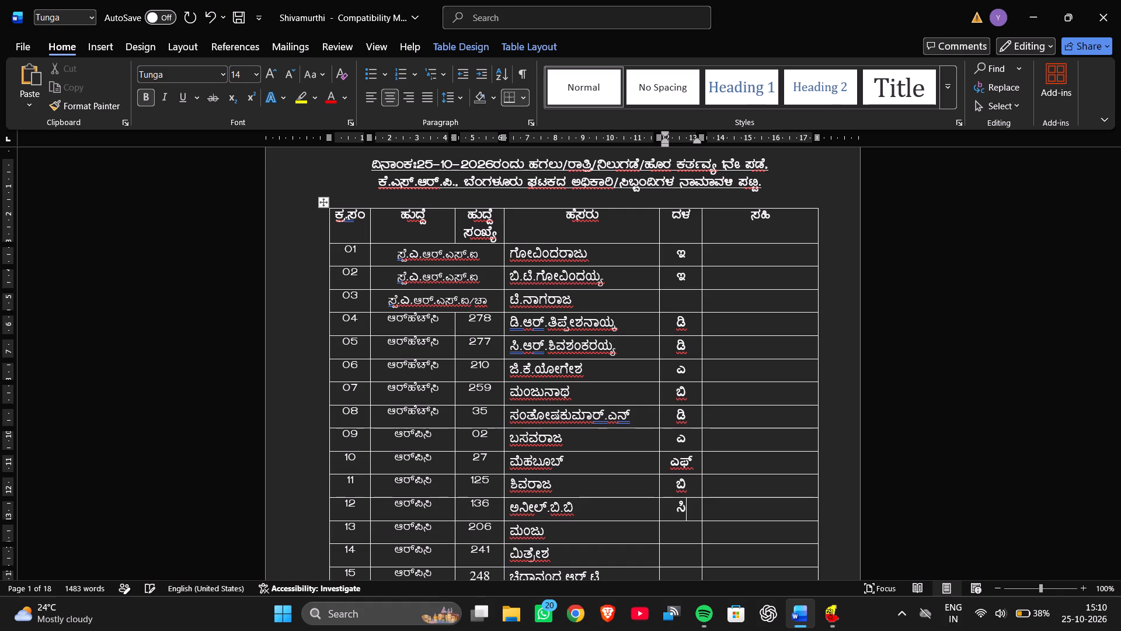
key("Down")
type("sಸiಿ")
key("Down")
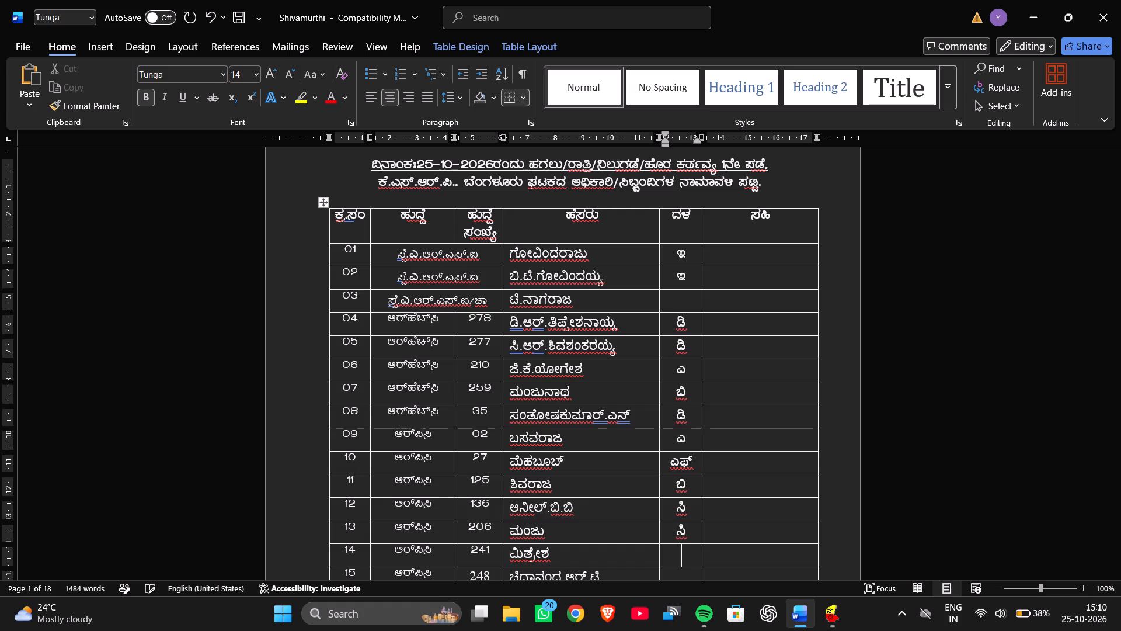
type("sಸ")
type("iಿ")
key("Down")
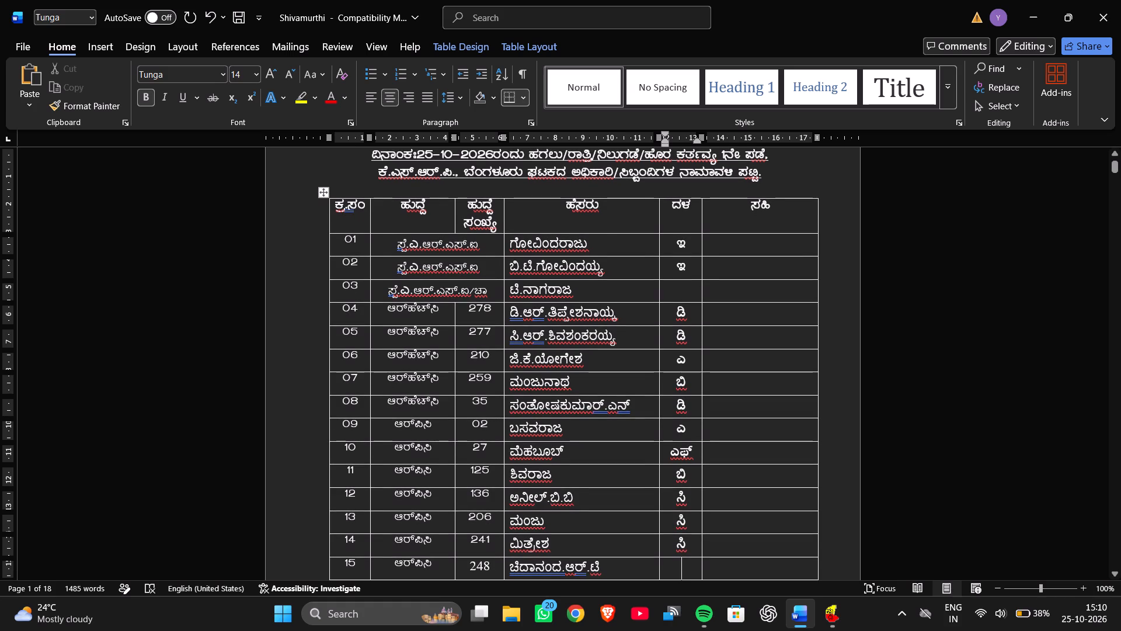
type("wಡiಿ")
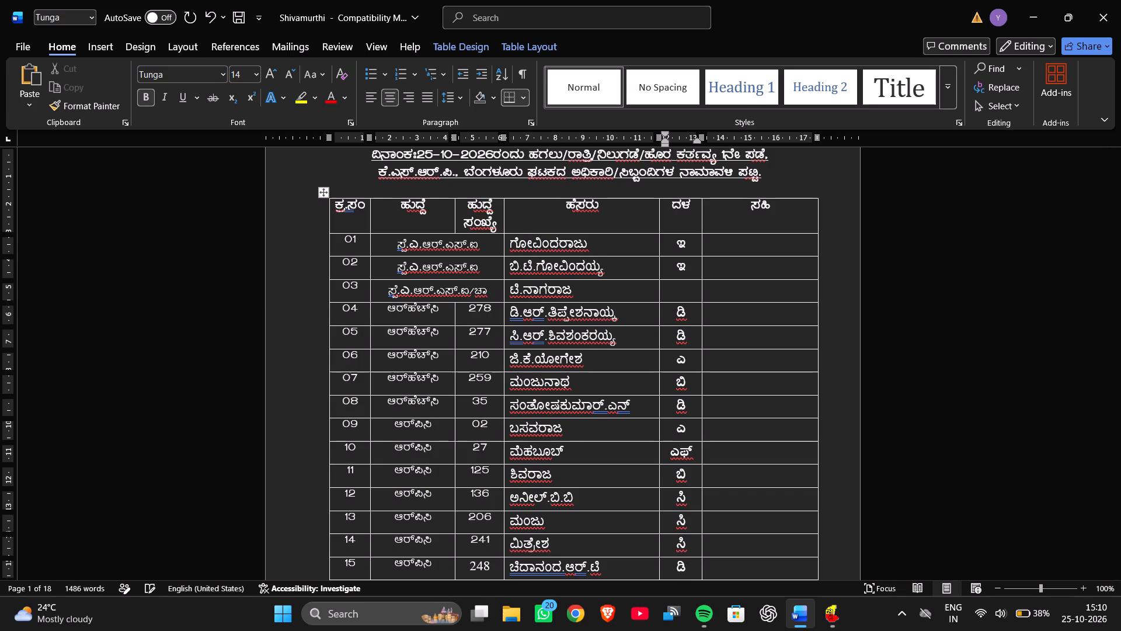
Fill the ದಳ cells of rows 16 to 19 with ಬಿ, ಸಿ, ಎ and ಡಿ in that order.
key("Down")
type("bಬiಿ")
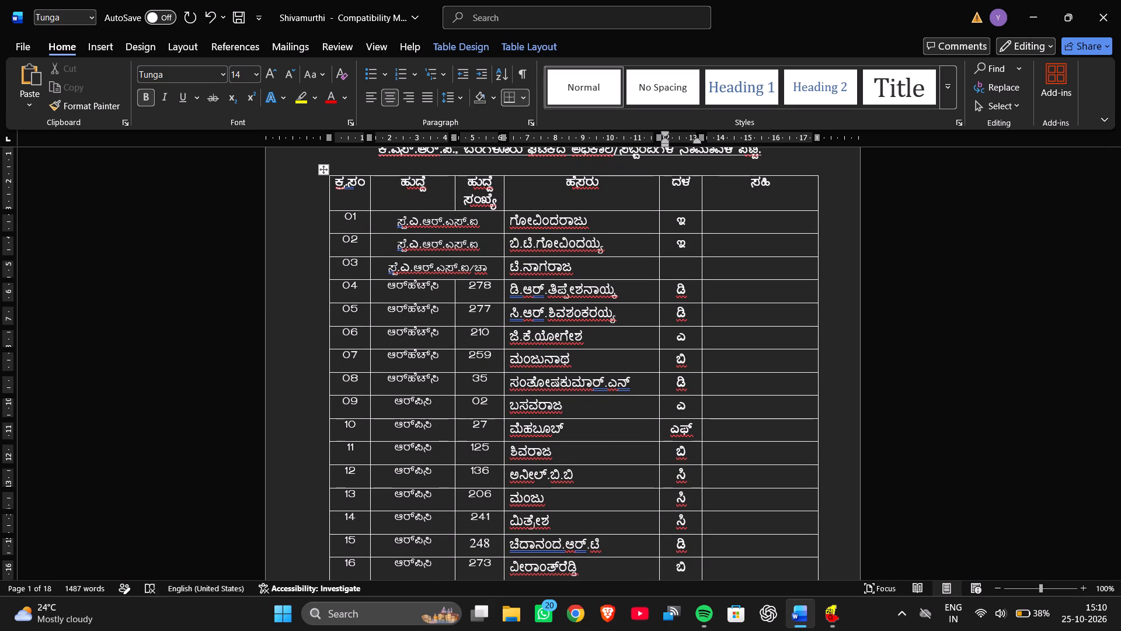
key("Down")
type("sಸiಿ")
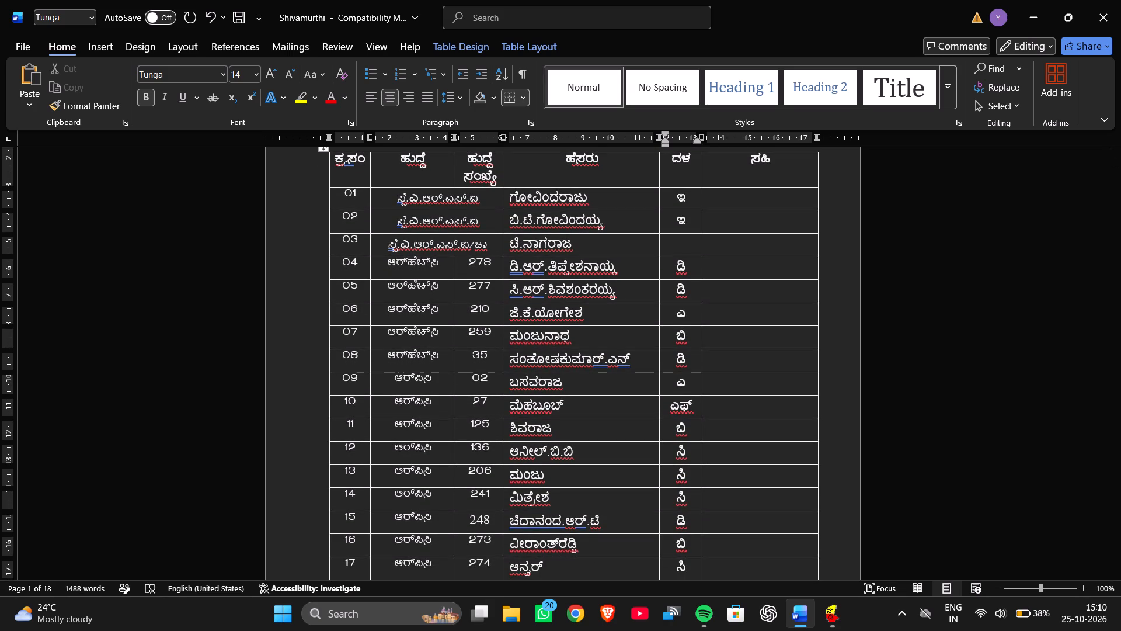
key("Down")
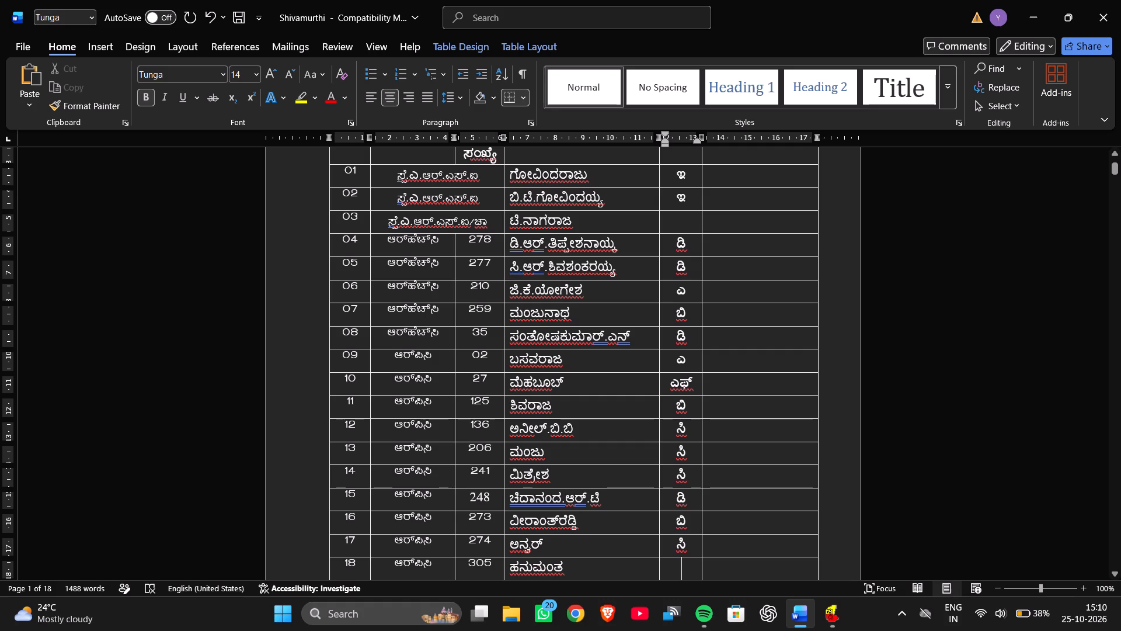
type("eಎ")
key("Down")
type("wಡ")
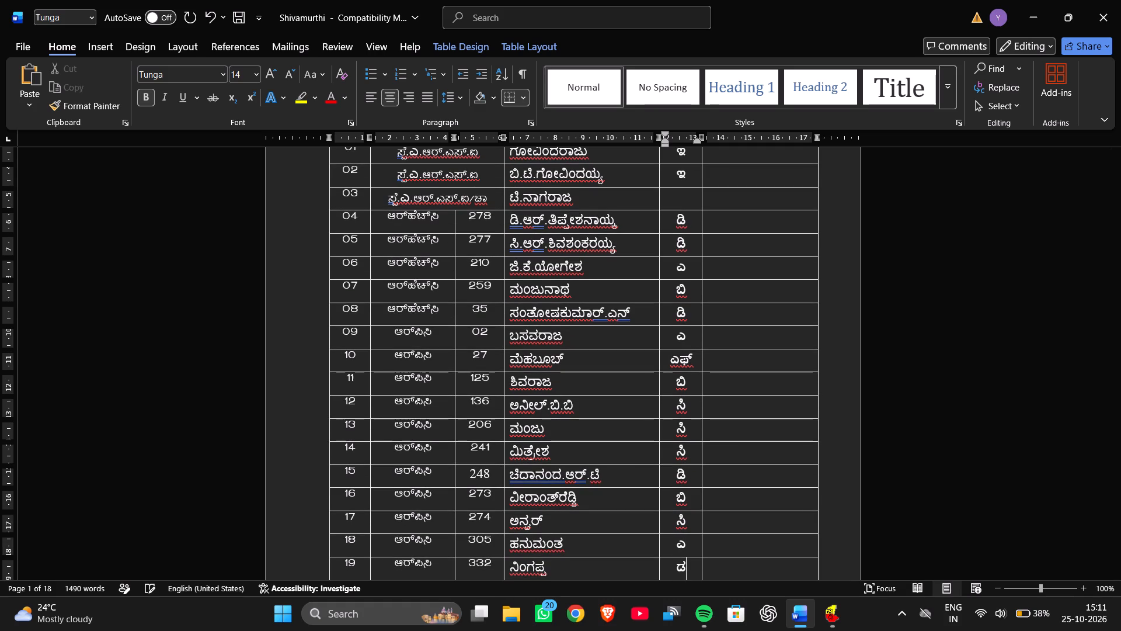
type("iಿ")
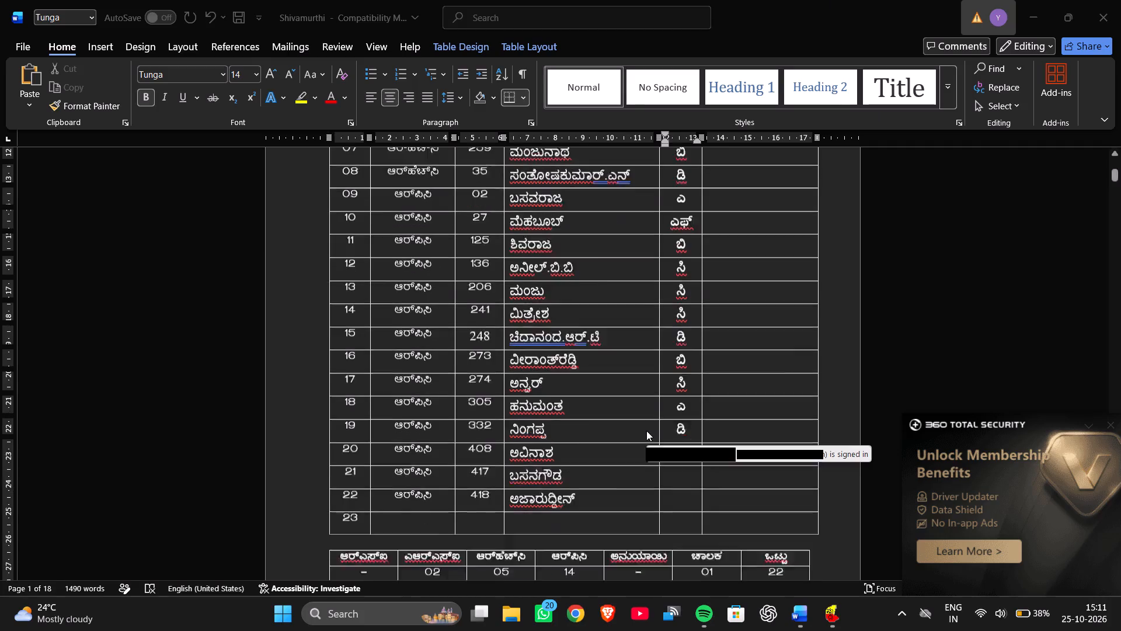
Enter ಎಫ್, ಕೇಂದ್ರ and ಇ in the ದಳ cells of rows 20, 21 and 22 respectively.
left_click(683, 347)
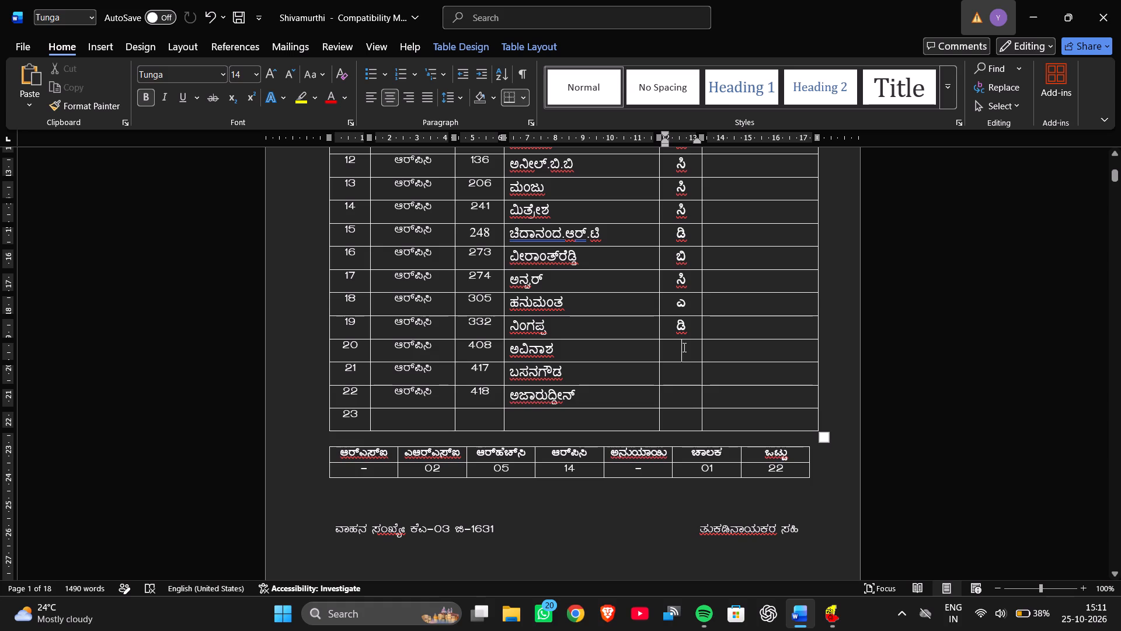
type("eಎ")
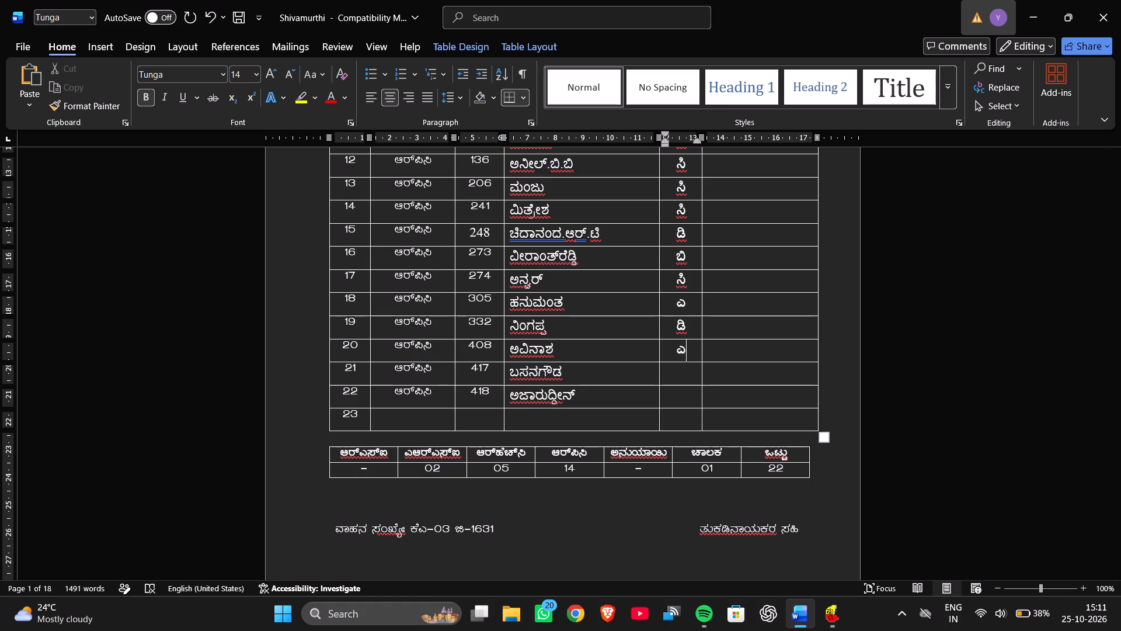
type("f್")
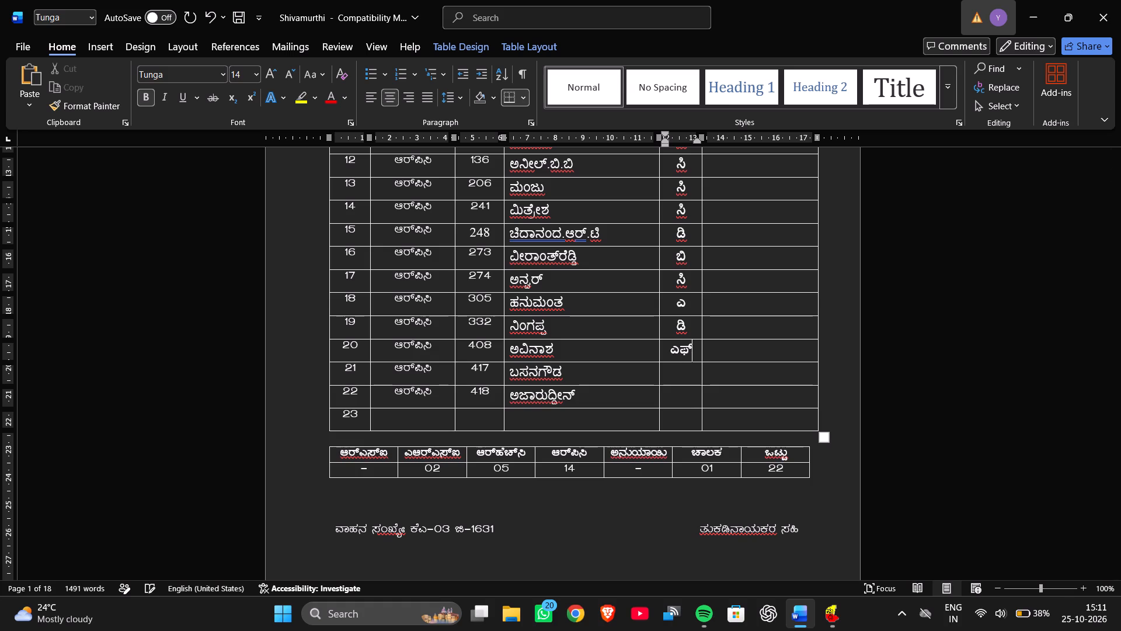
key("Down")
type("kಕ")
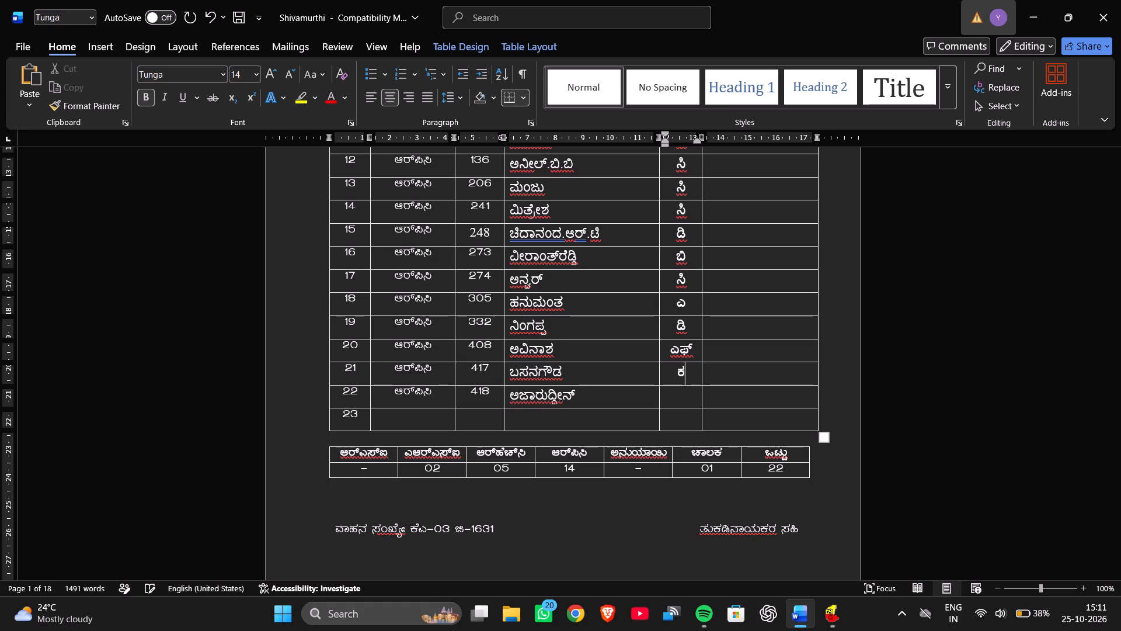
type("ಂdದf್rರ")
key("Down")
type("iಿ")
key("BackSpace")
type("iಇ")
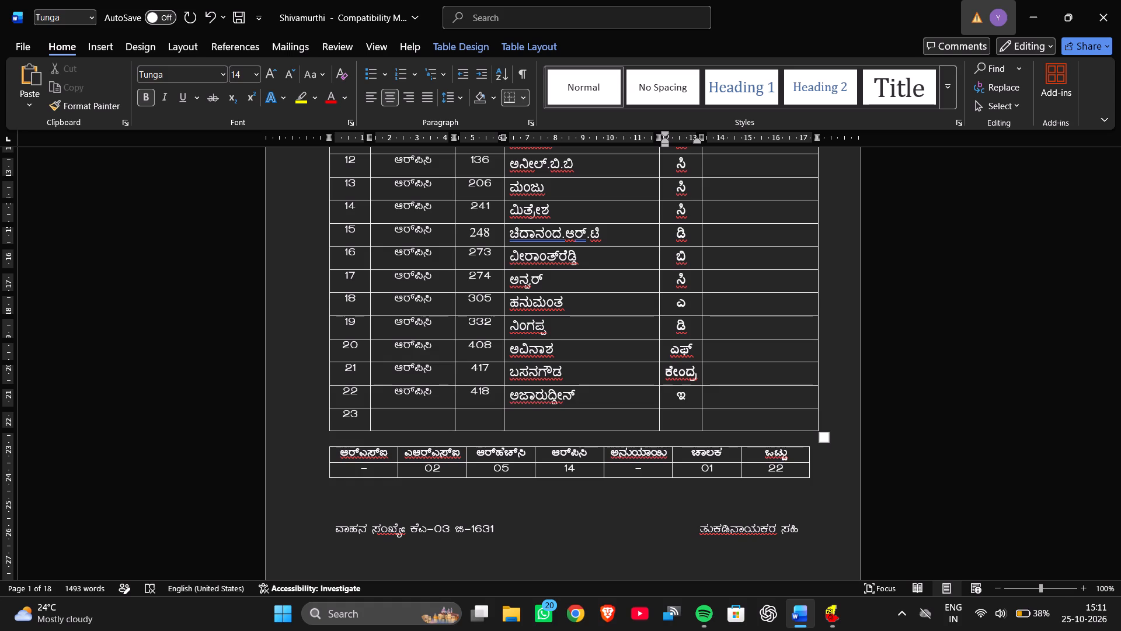
Save the document.
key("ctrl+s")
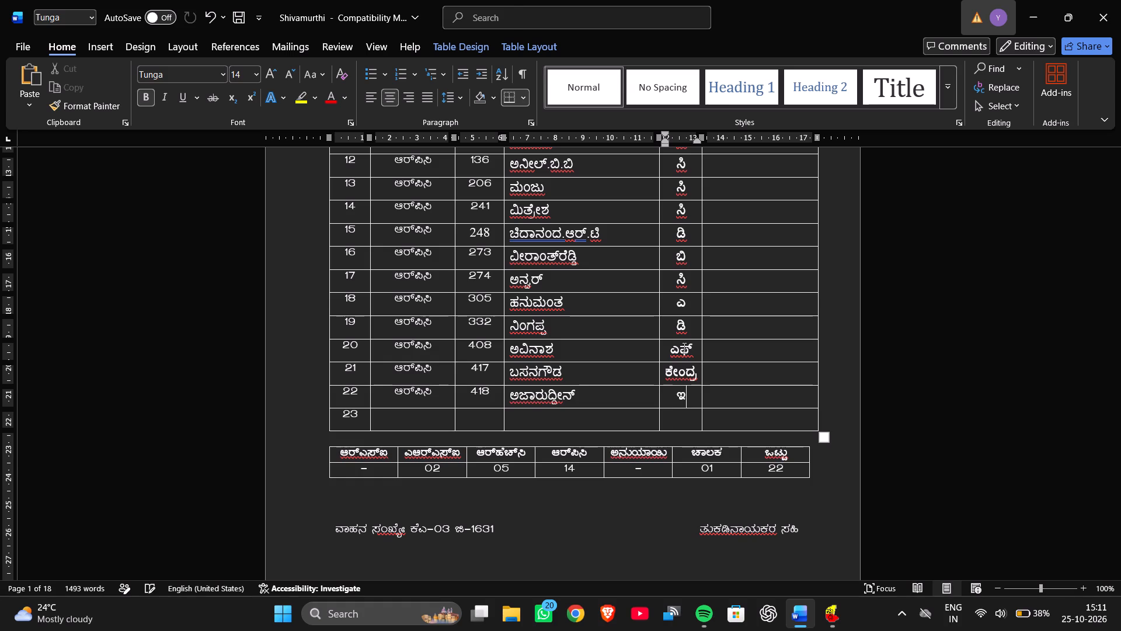
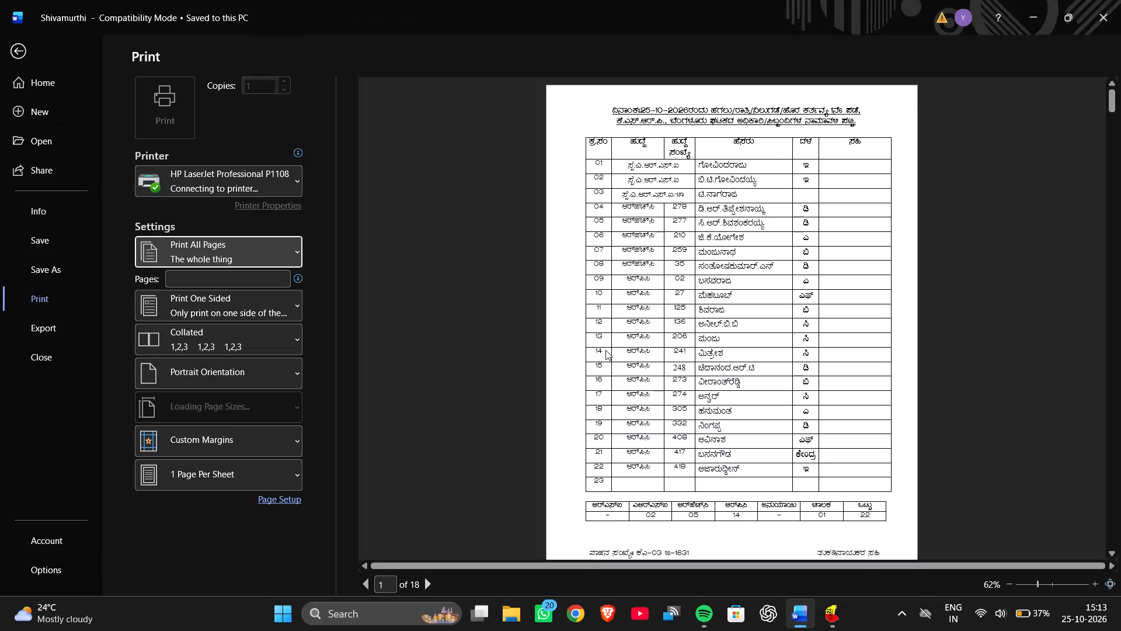
Print 3 copies of only the current roster page on the HP LaserJet Professional P1108, keeping the existing small margins.
left_click(264, 95)
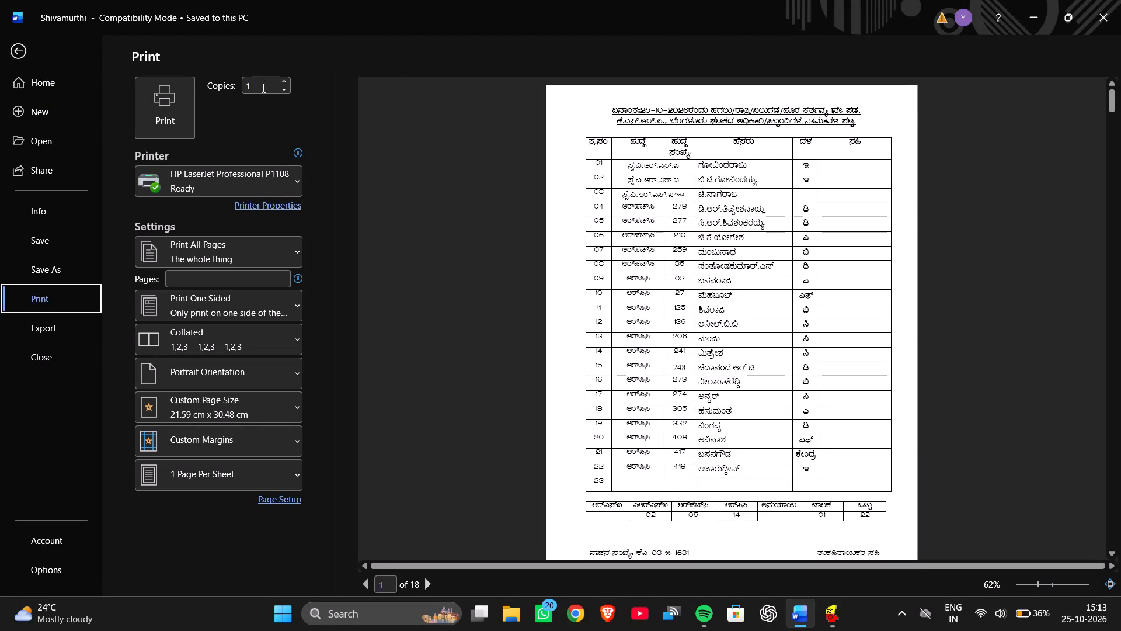
left_click(261, 84)
key("BackSpace")
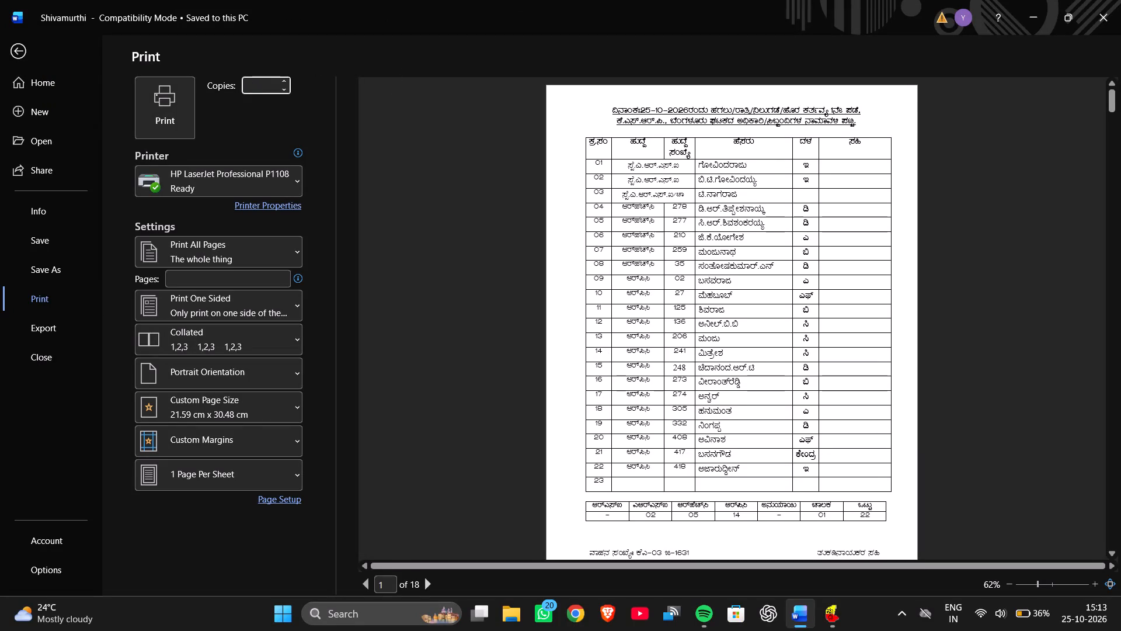
key("3")
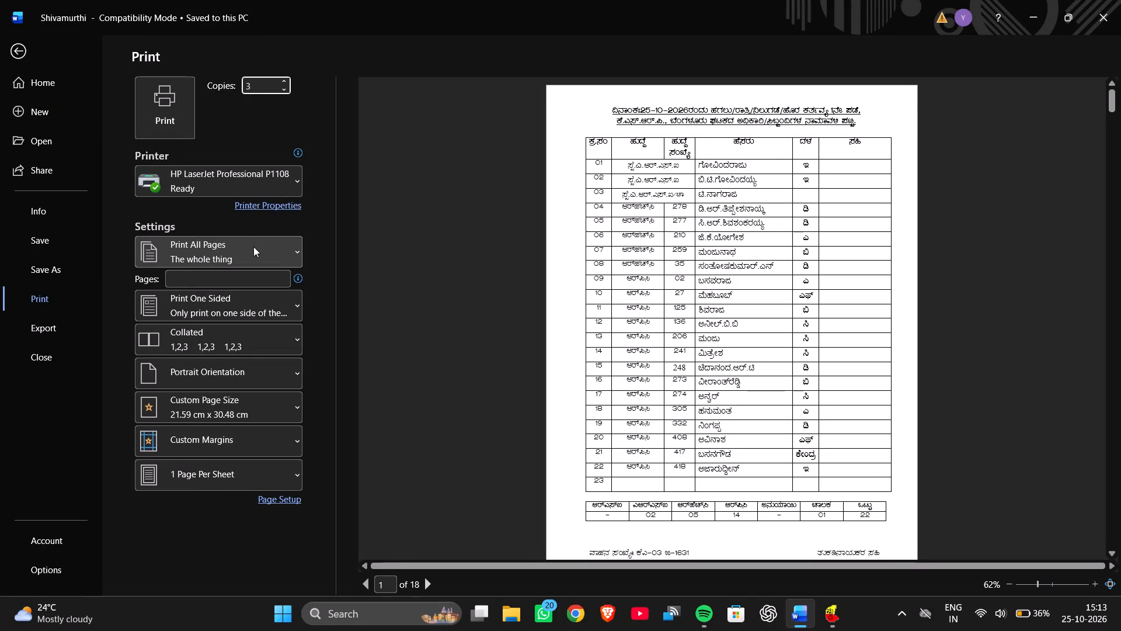
left_click(253, 247)
left_click(269, 386)
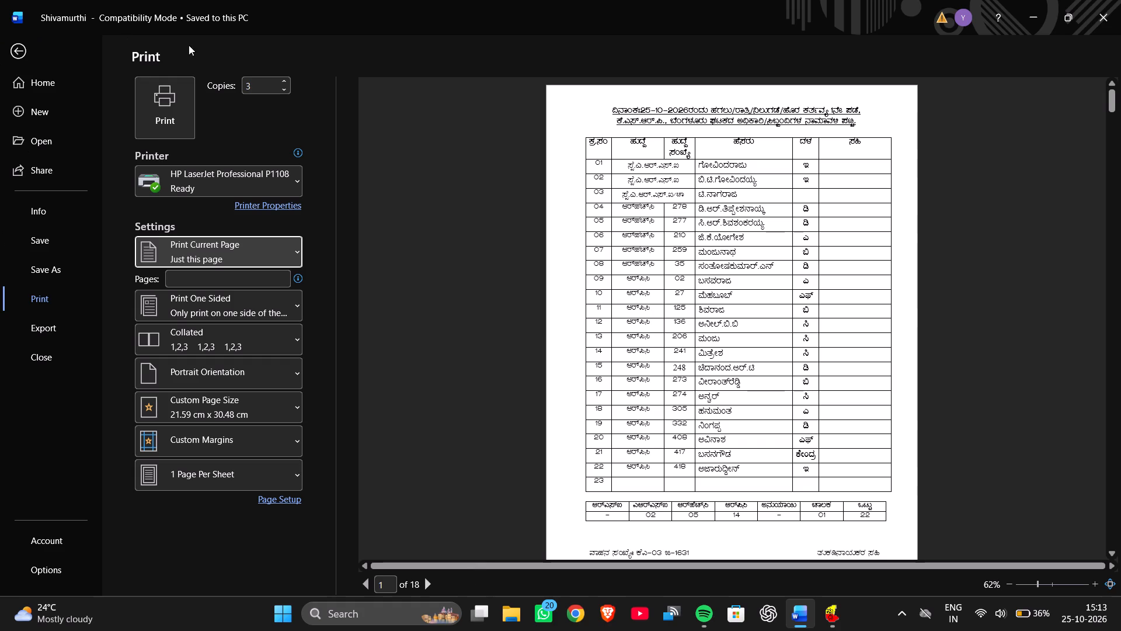
left_click(153, 126)
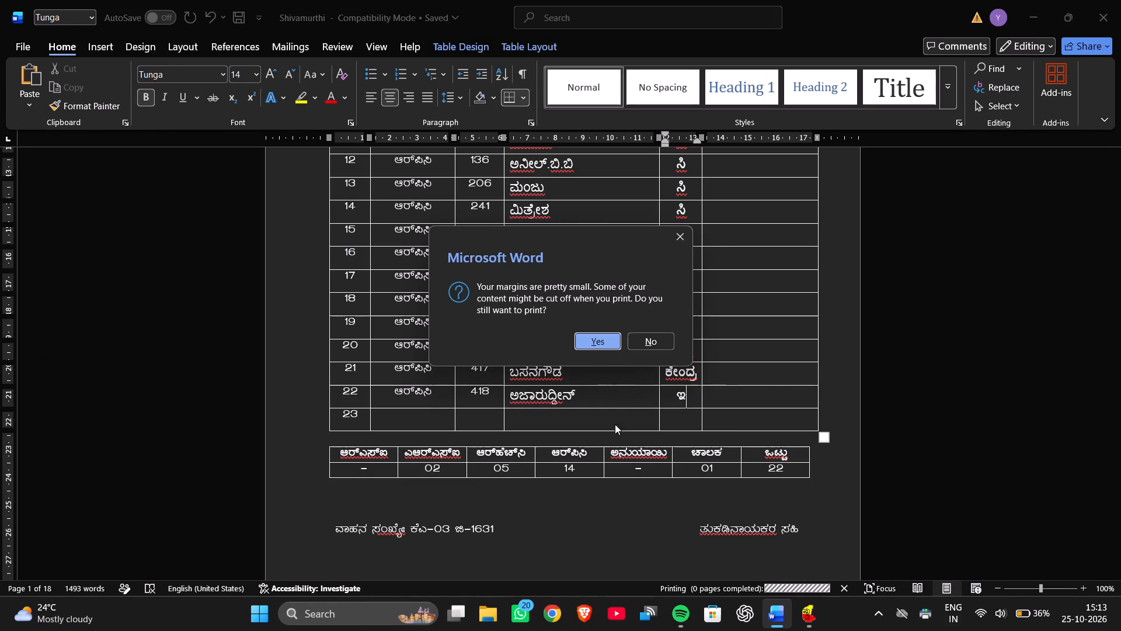
left_click(597, 345)
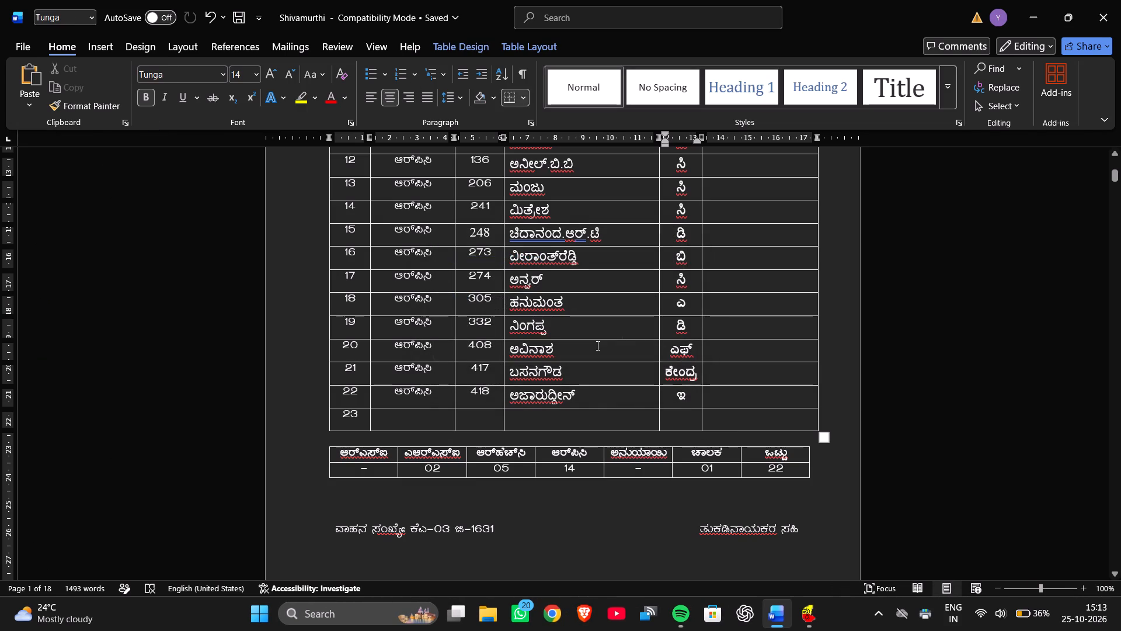